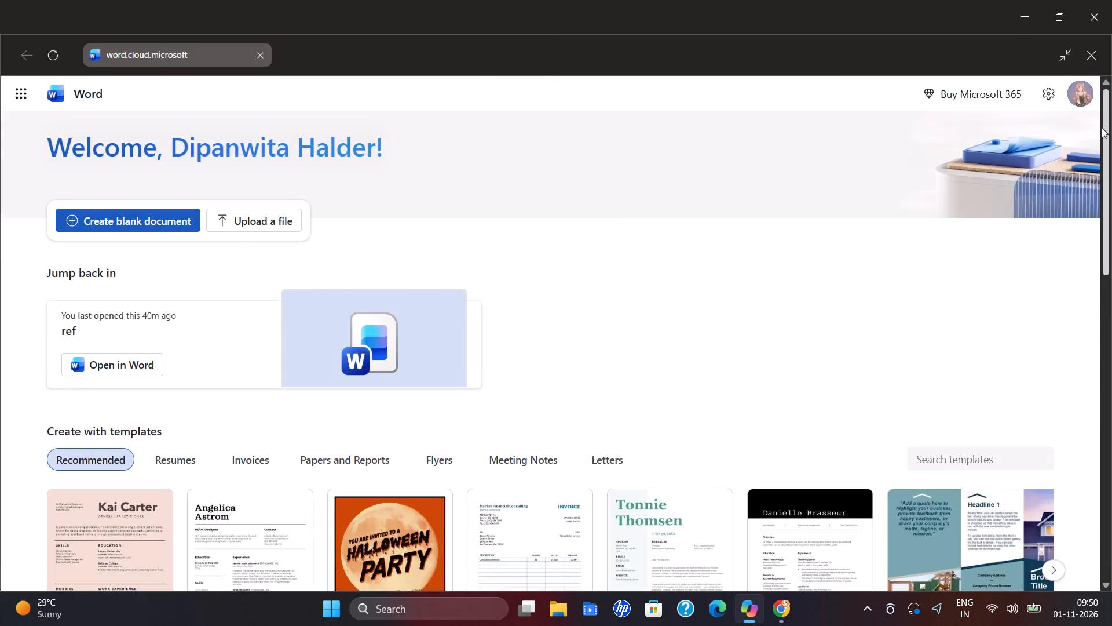
Open the recent document named ref from My documents.
drag(1102, 130, 1089, 266)
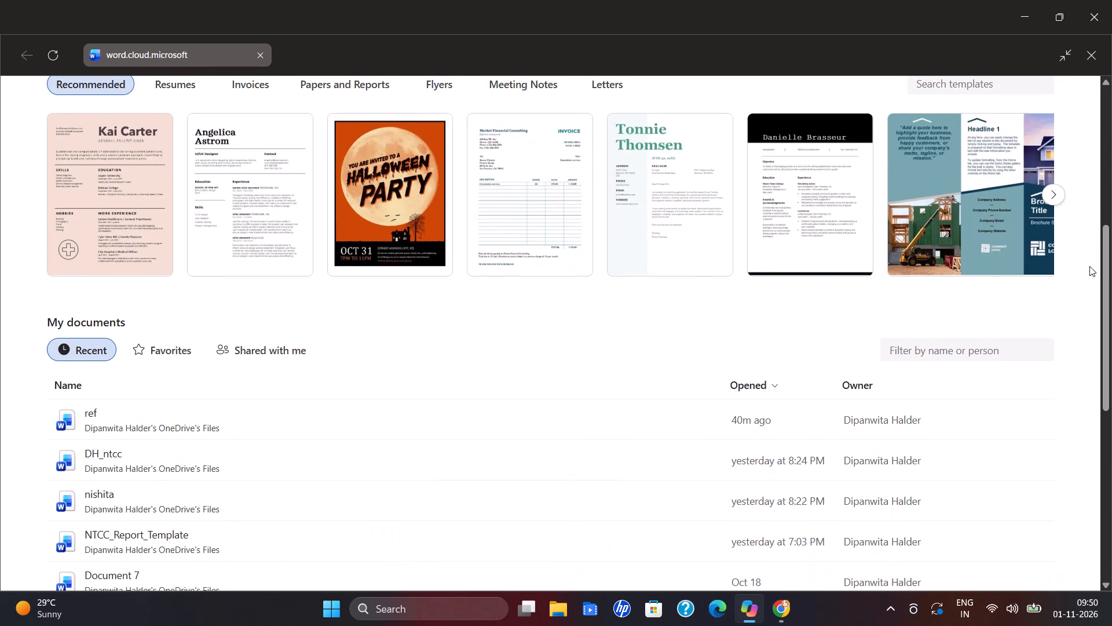
click(203, 419)
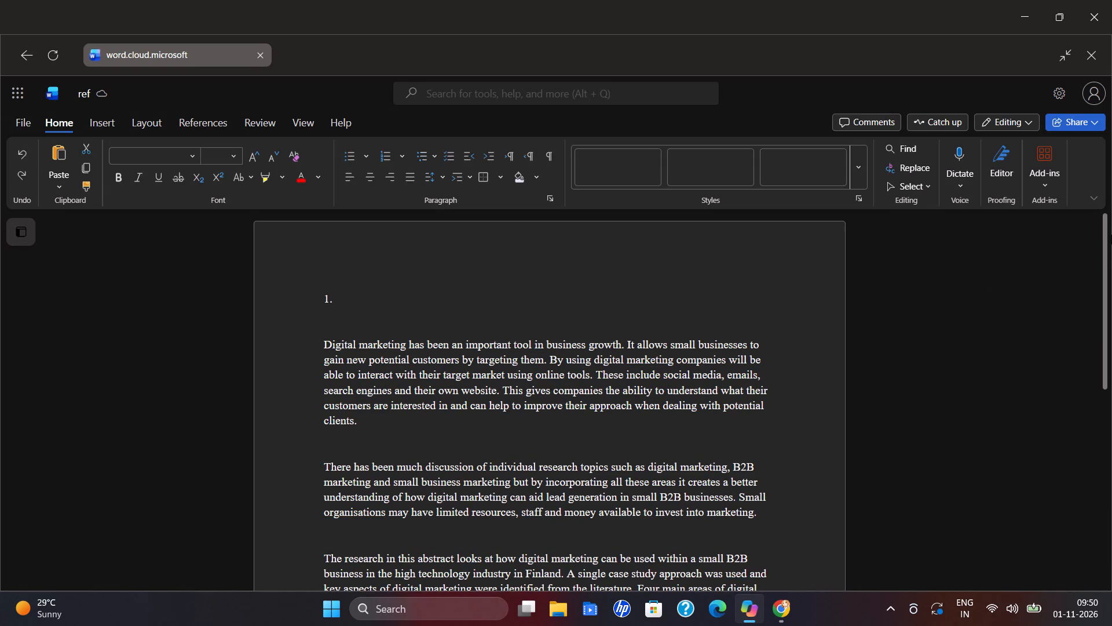
Look through the numbered literature summaries and their references down to the end of the ref document.
drag(1102, 256, 1094, 566)
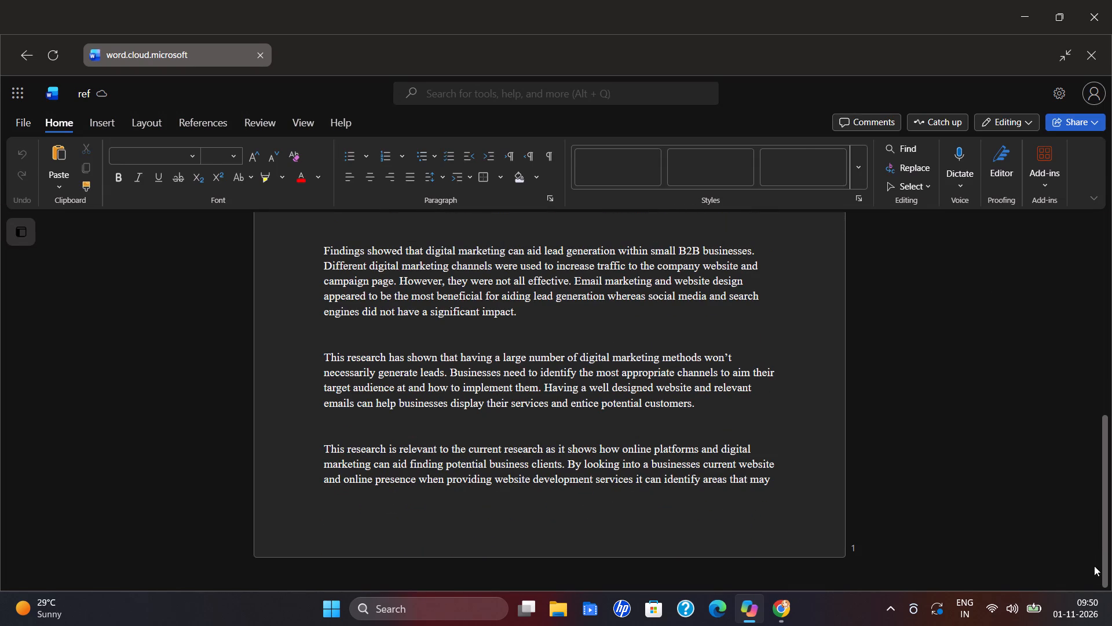
drag(1094, 566, 1091, 596)
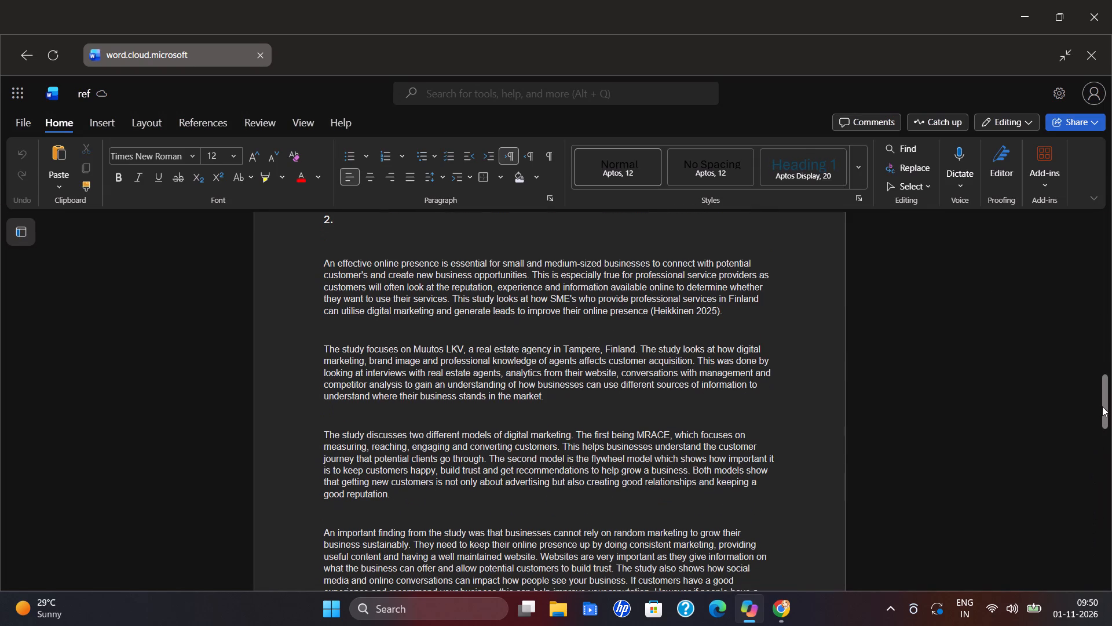
drag(1102, 406, 1091, 625)
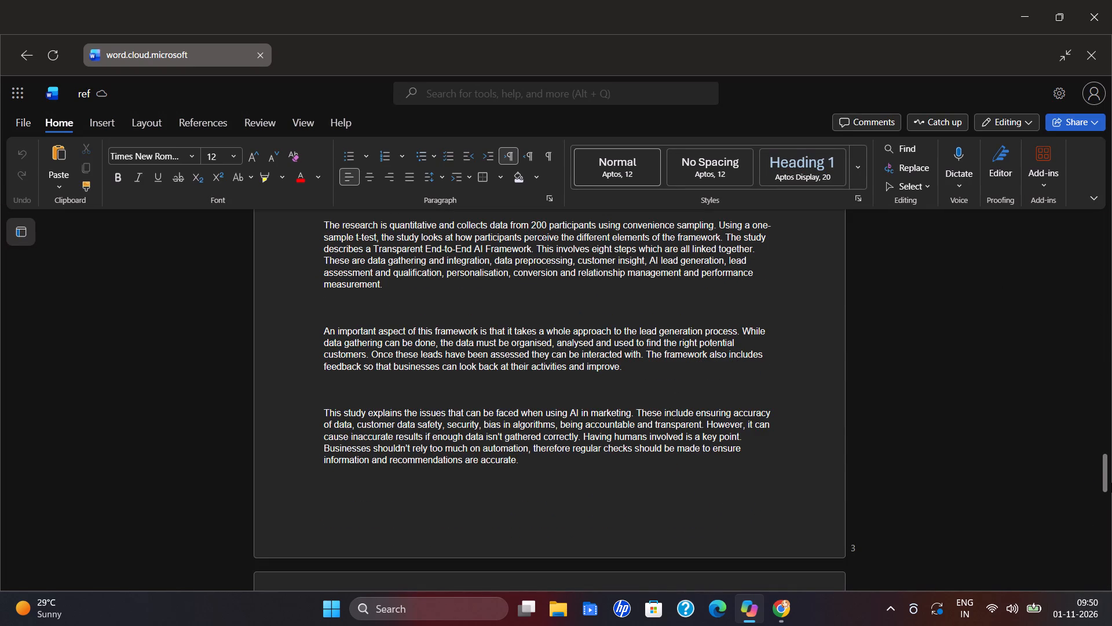
drag(1111, 483, 1103, 481)
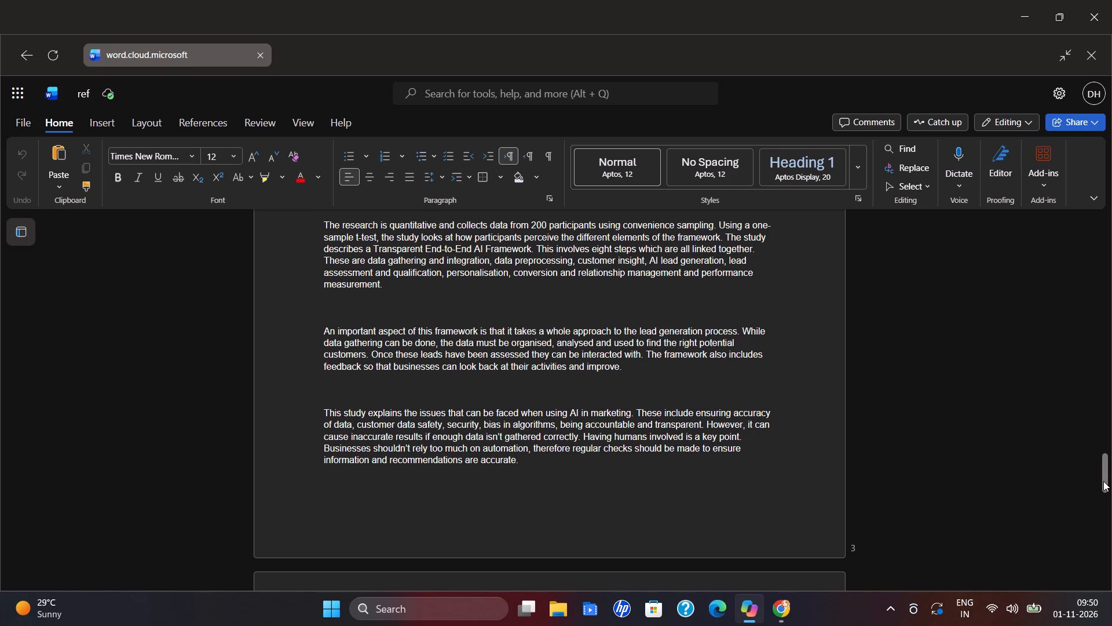
click(1103, 481)
drag(1103, 481, 1111, 625)
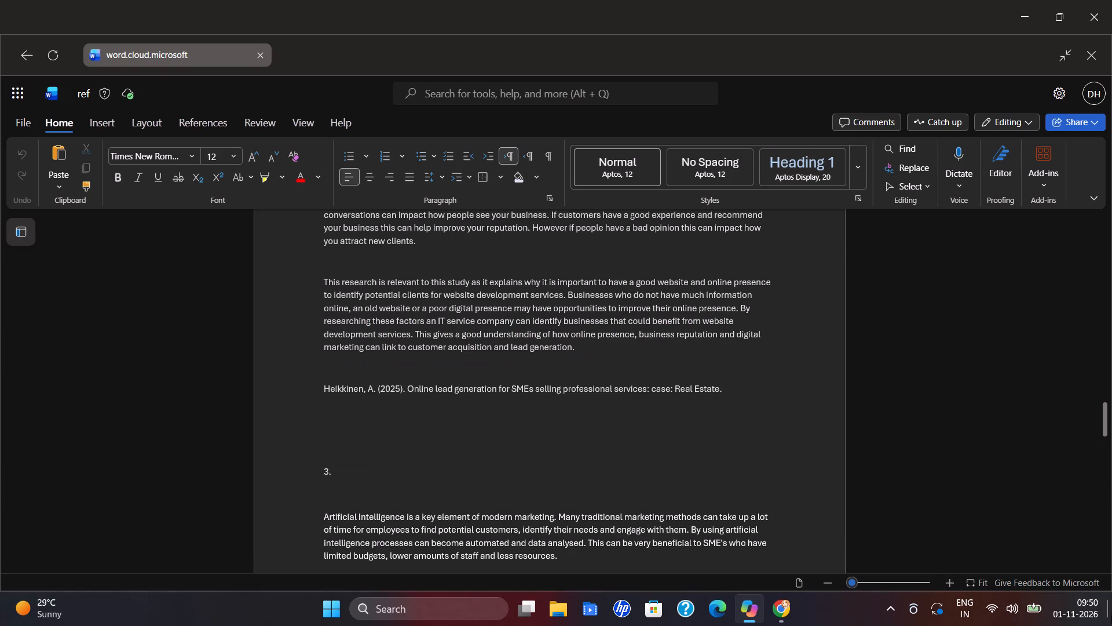
drag(1105, 419, 1104, 521)
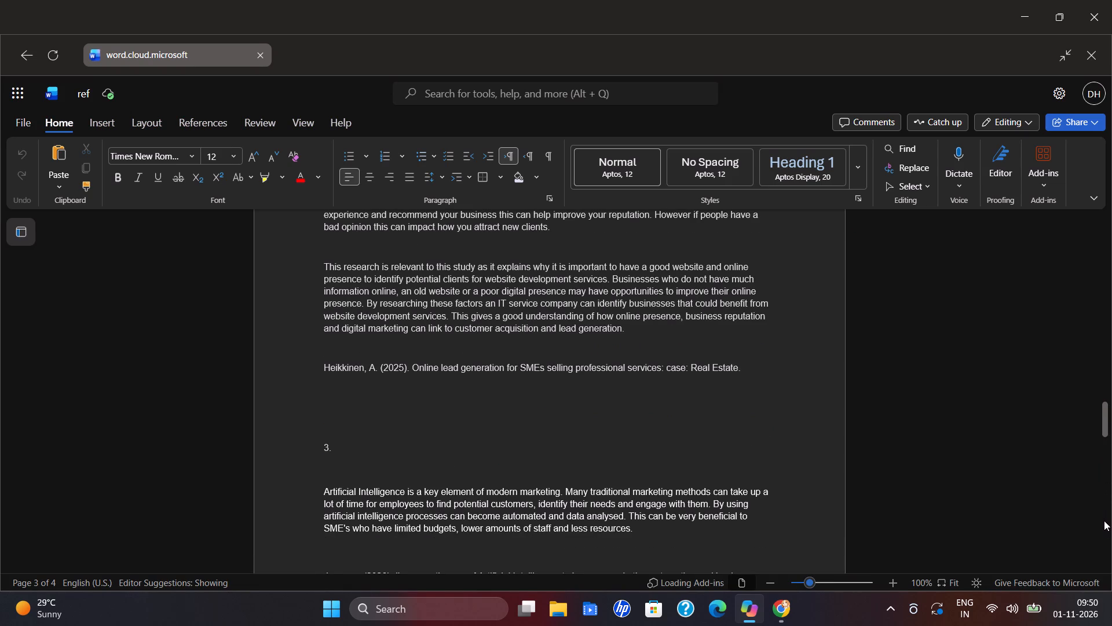
drag(1104, 521, 1104, 522)
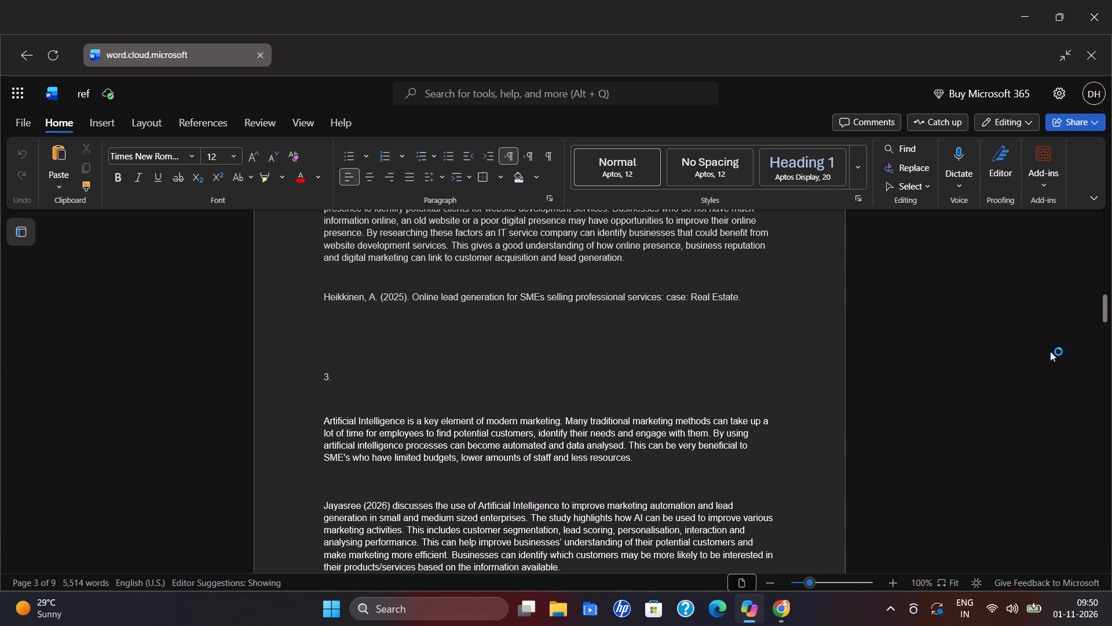
drag(1103, 312, 1107, 327)
drag(1107, 327, 1103, 480)
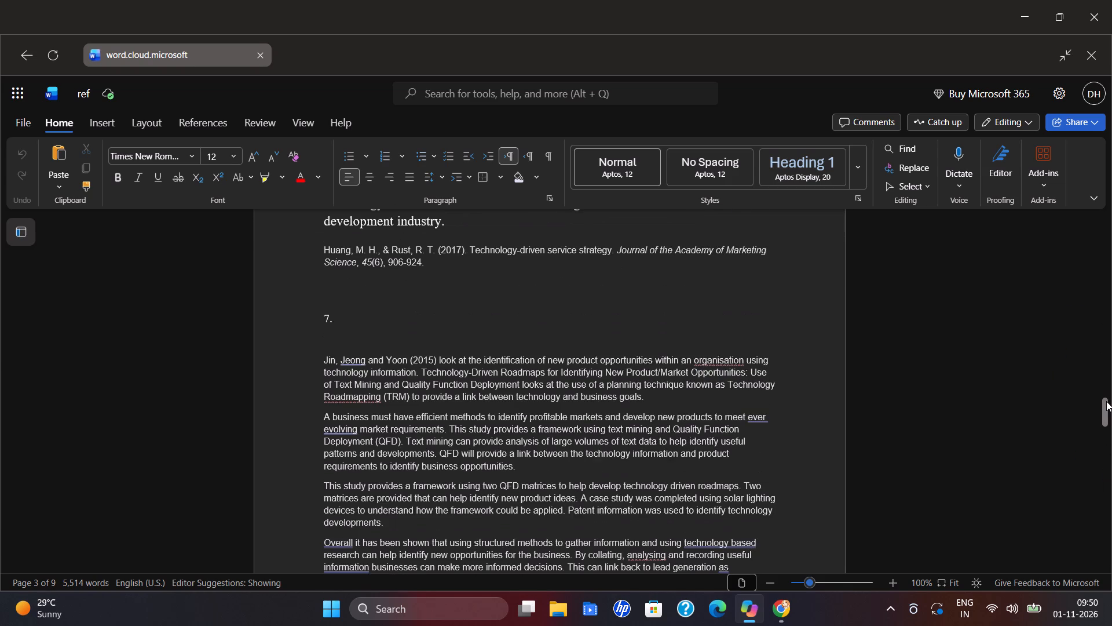
drag(1106, 403, 1110, 535)
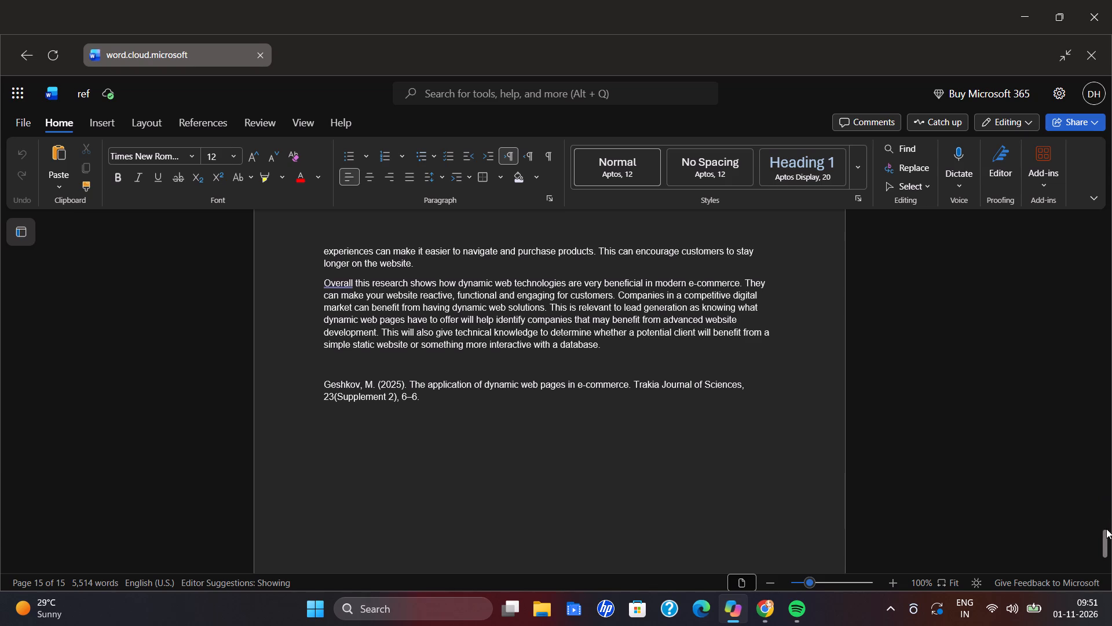
click(1105, 541)
drag(1105, 541, 1103, 558)
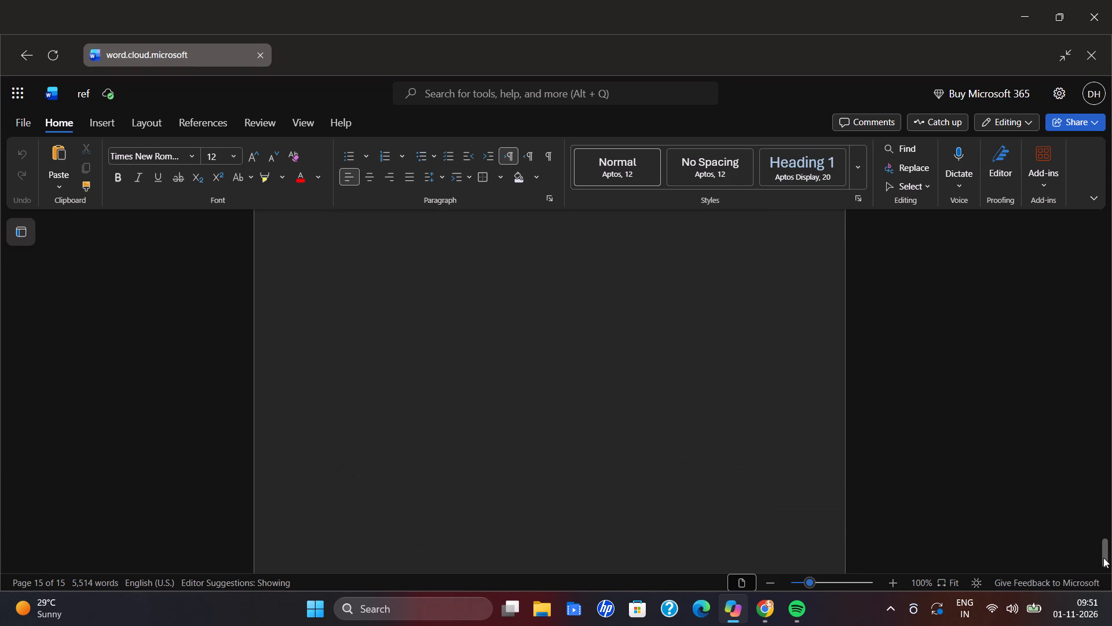
Copy the sharing link of the ref document and close the link confirmation.
drag(1103, 558, 1091, 541)
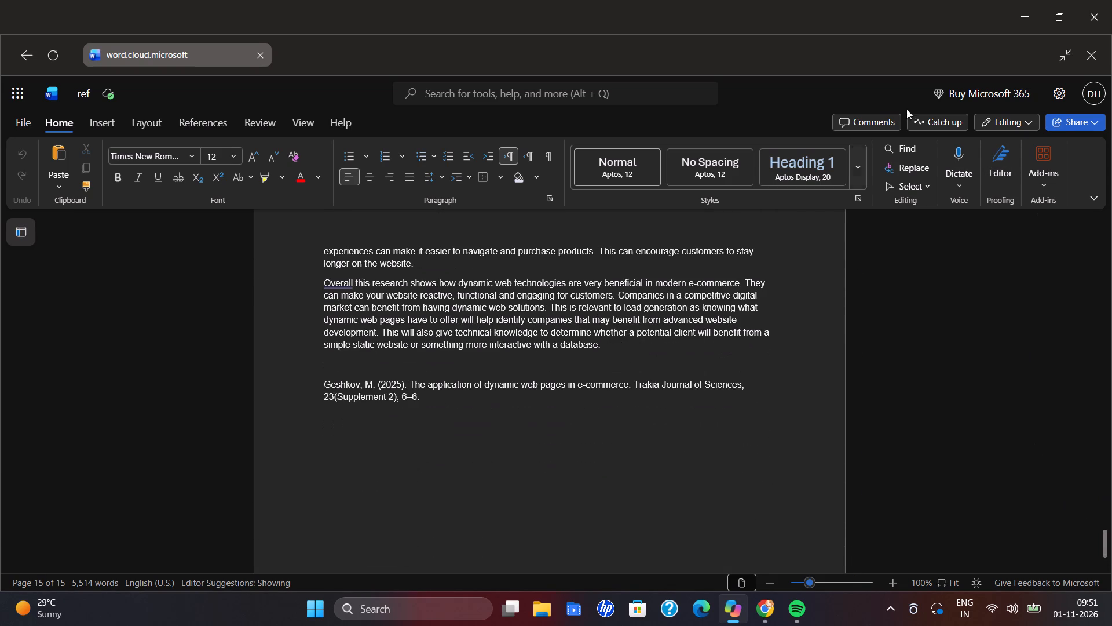
click(1060, 126)
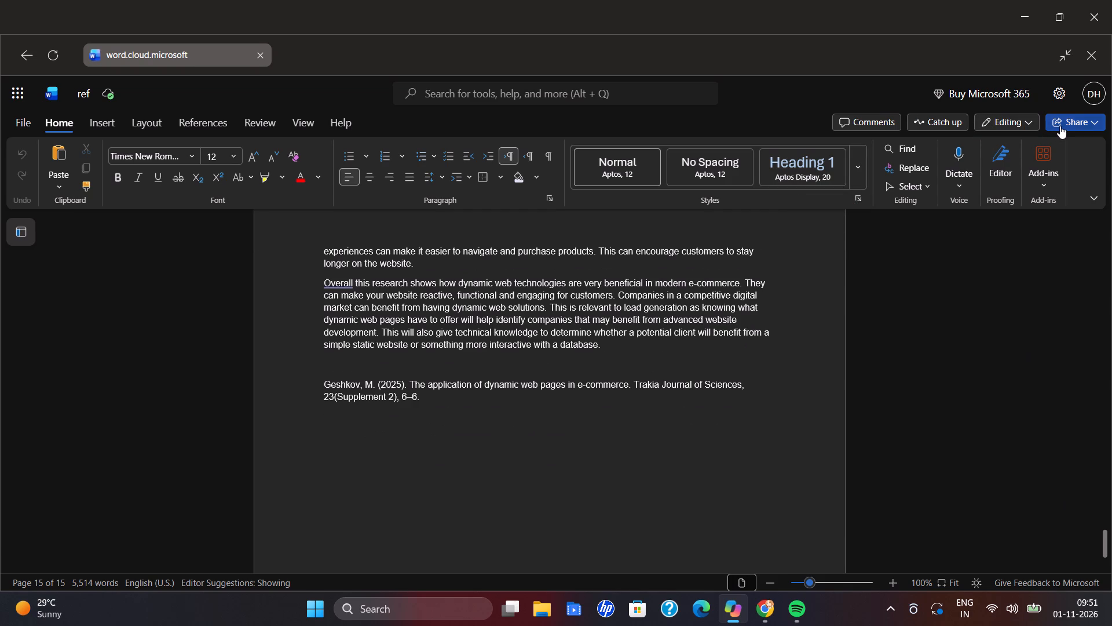
click(1055, 169)
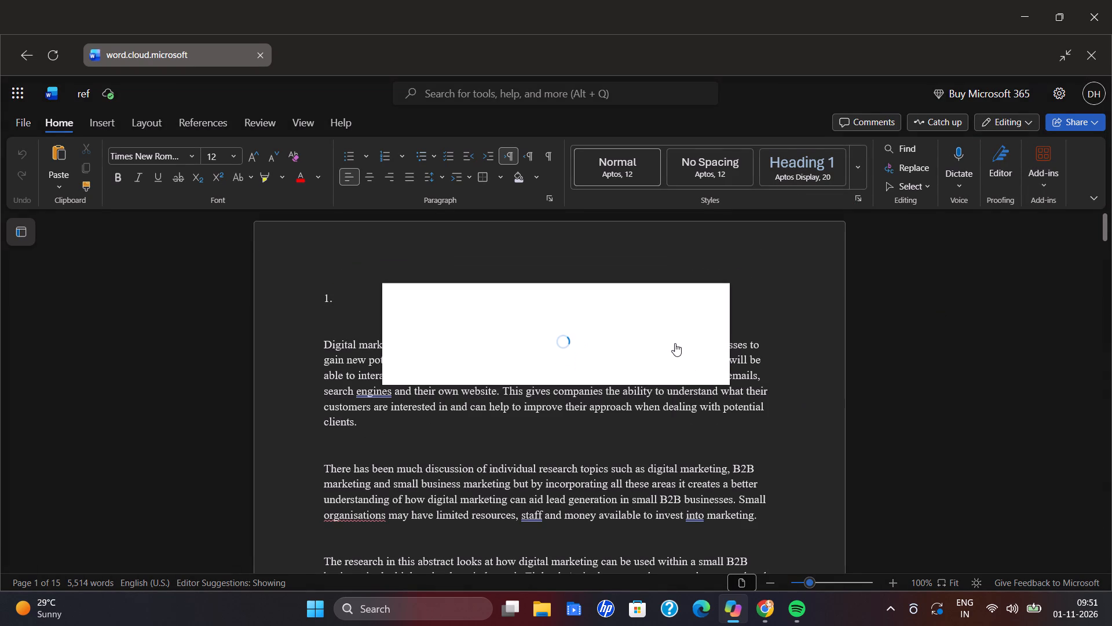
click(682, 332)
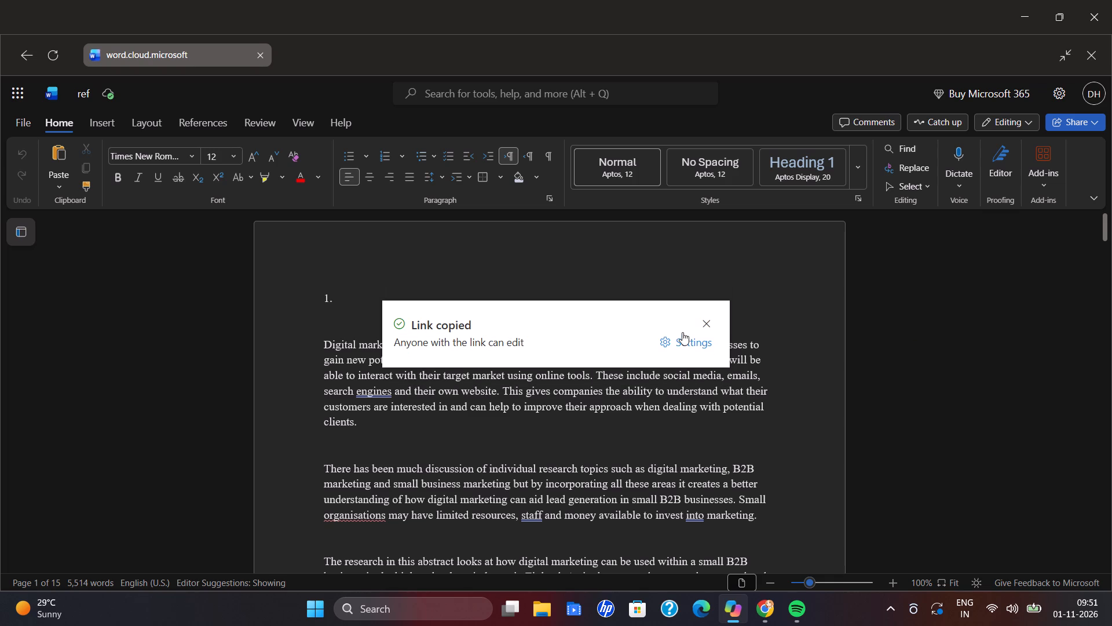
click(706, 327)
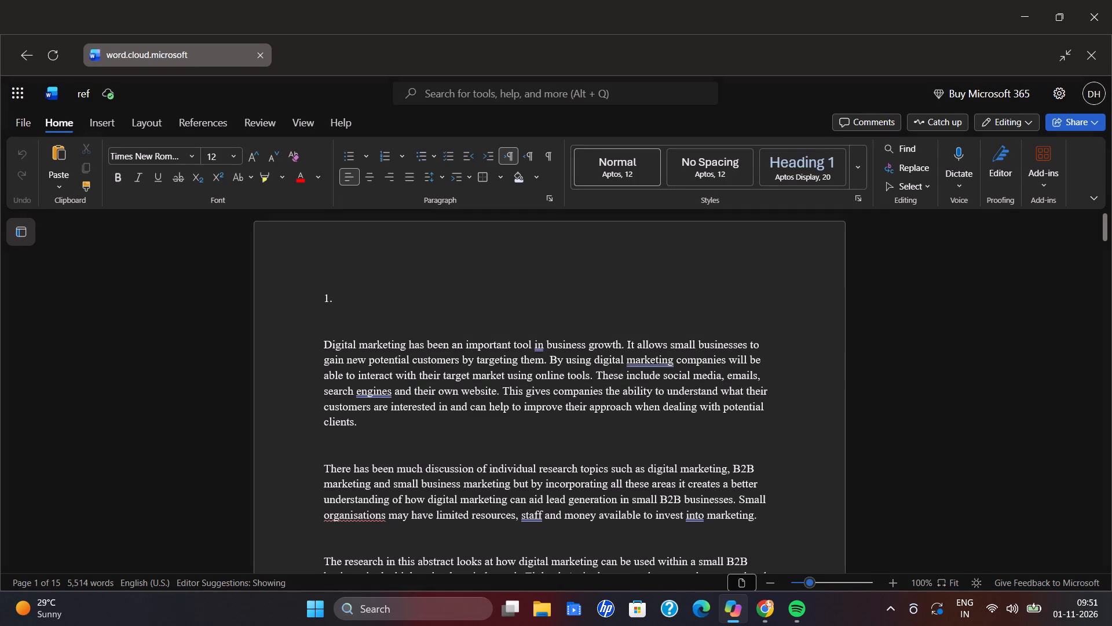
Search Windows for tele and open the Telegram Desktop app.
click(452, 602)
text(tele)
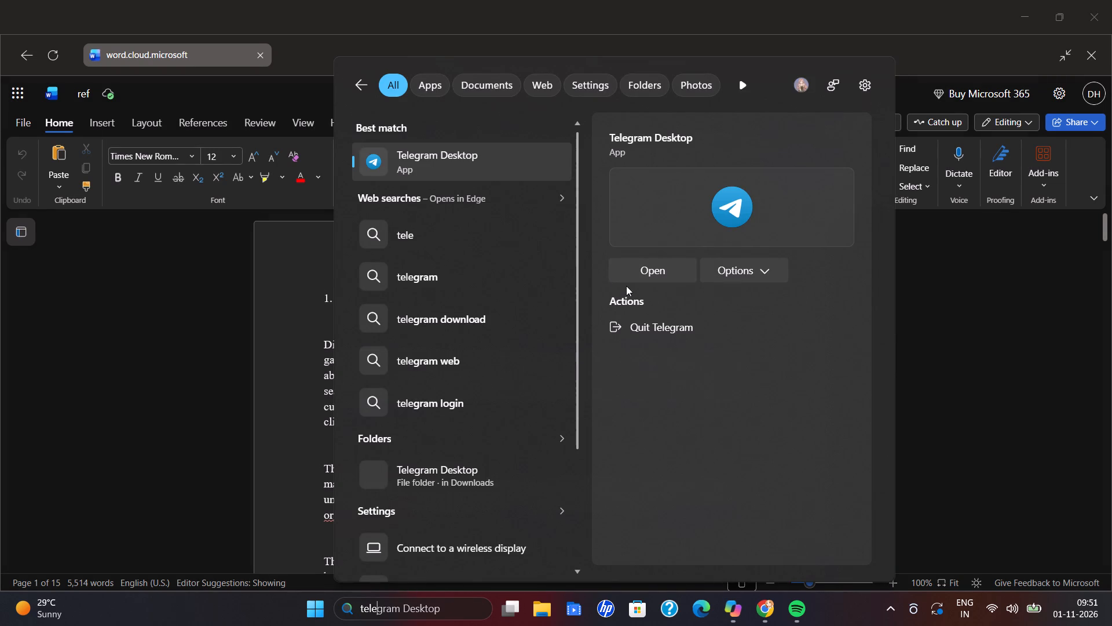
click(626, 281)
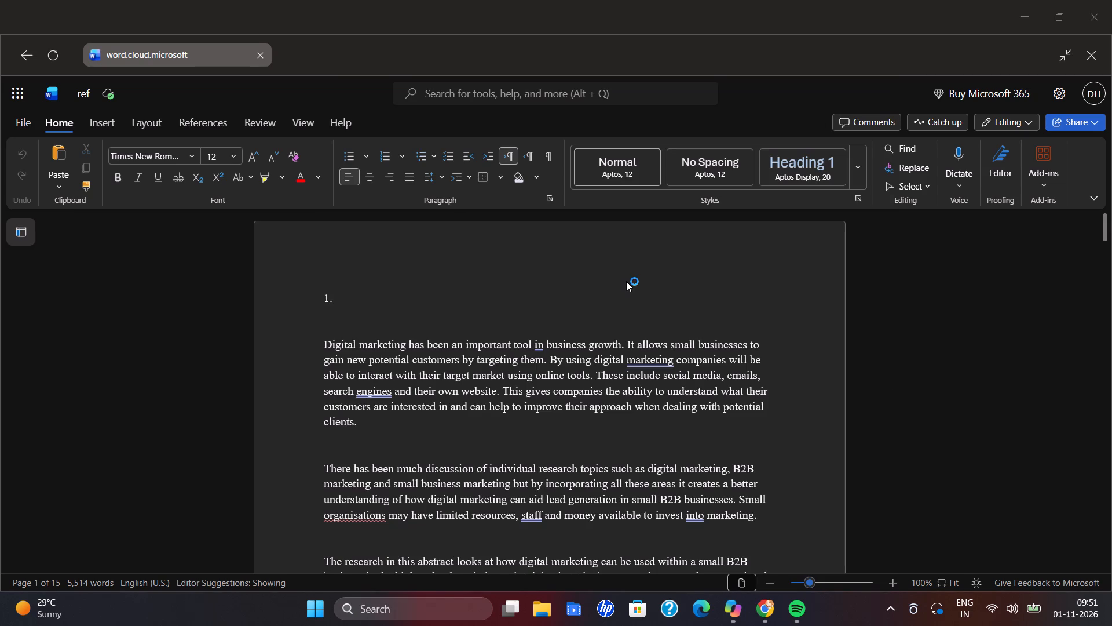
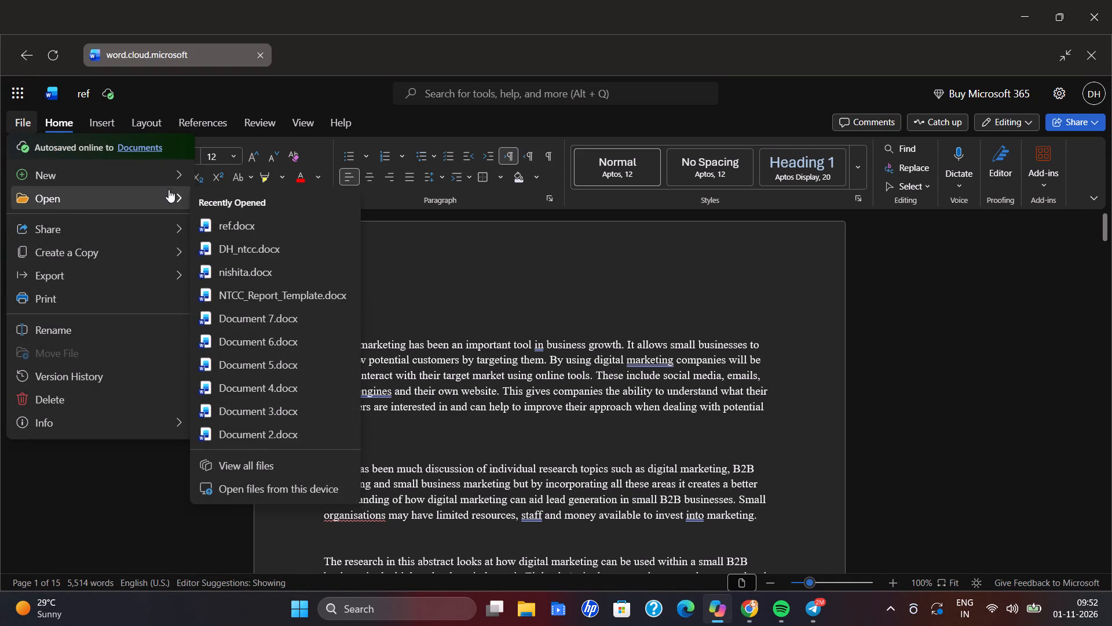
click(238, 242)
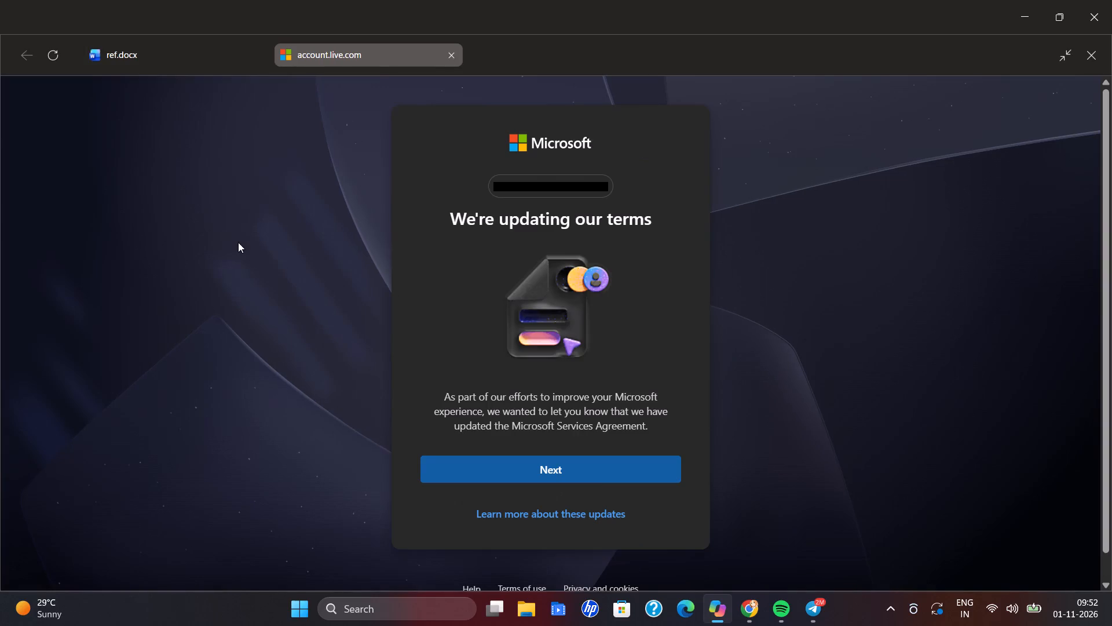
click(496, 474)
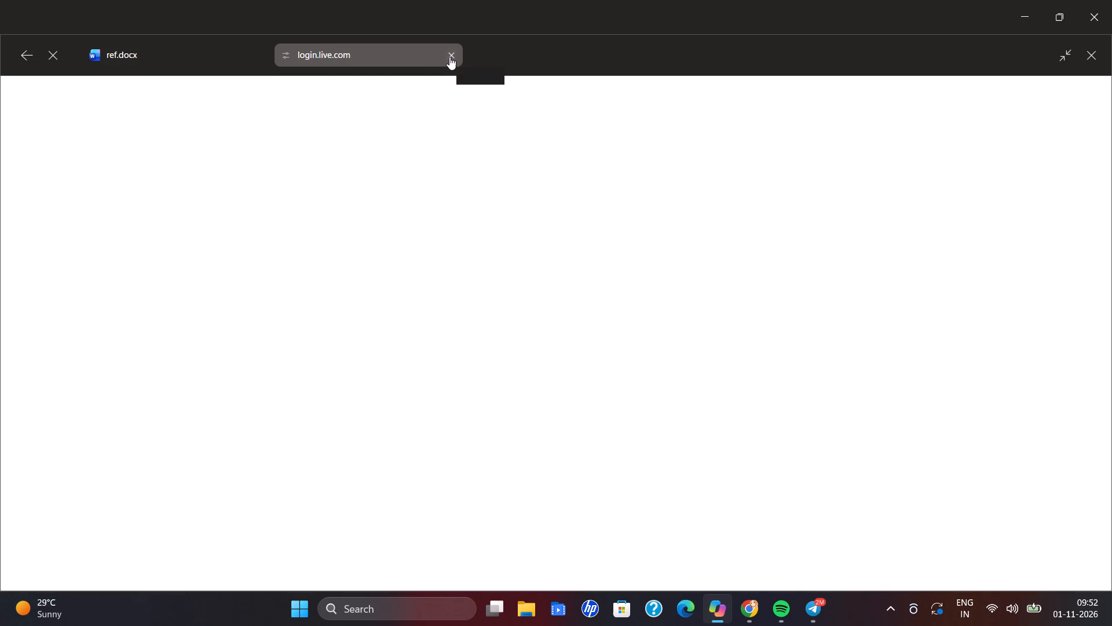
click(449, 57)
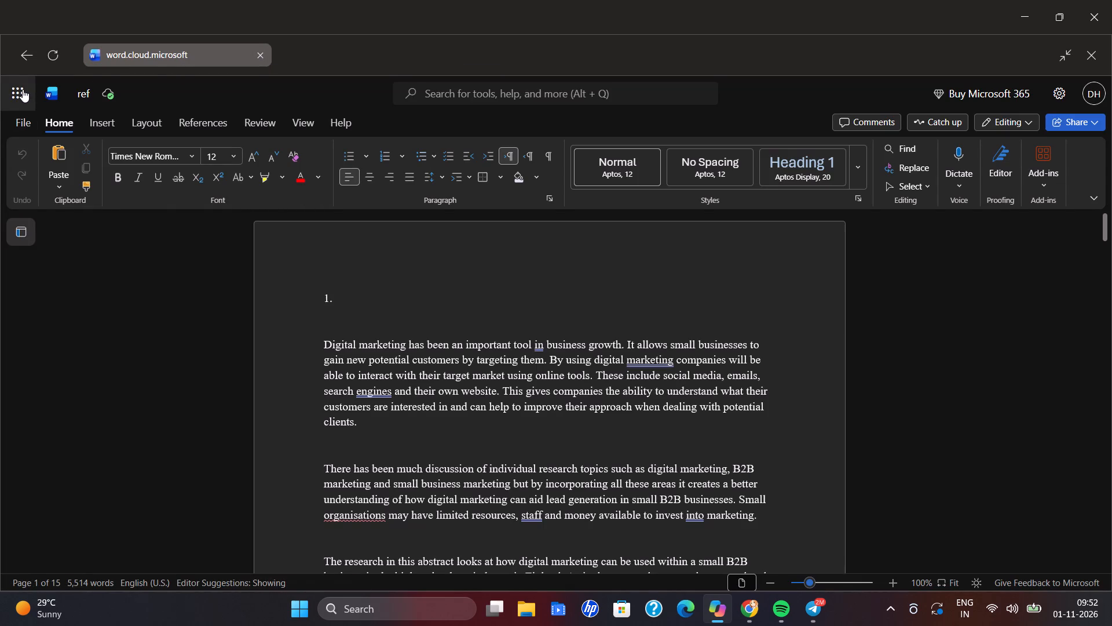
Go to the Word start page from the Microsoft 365 apps and open the recent document DH_ntcc from My documents.
click(18, 93)
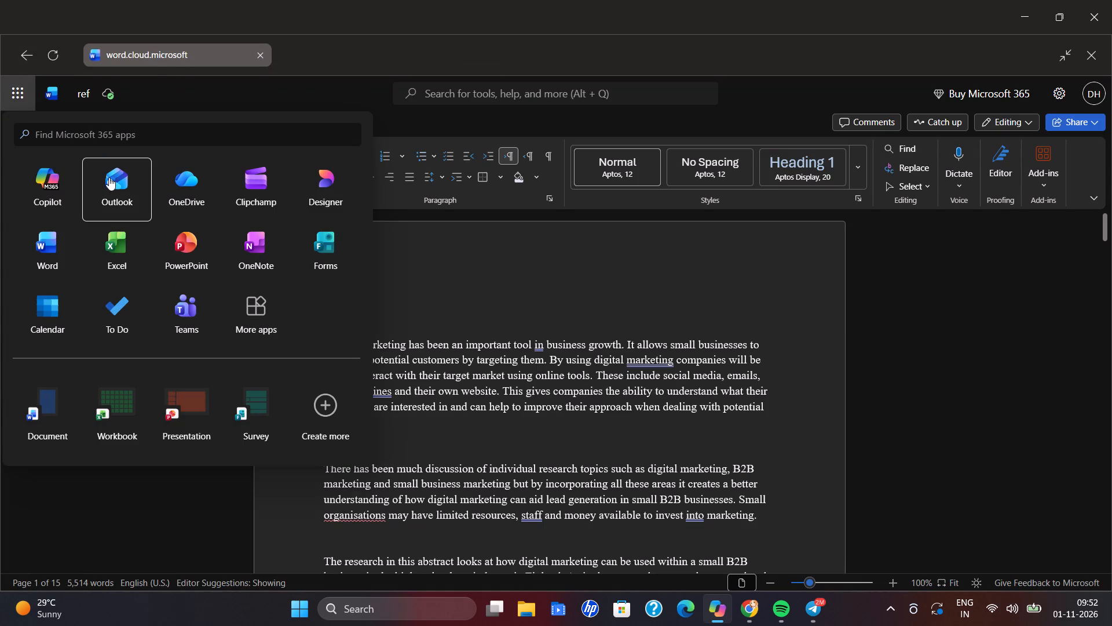
click(57, 251)
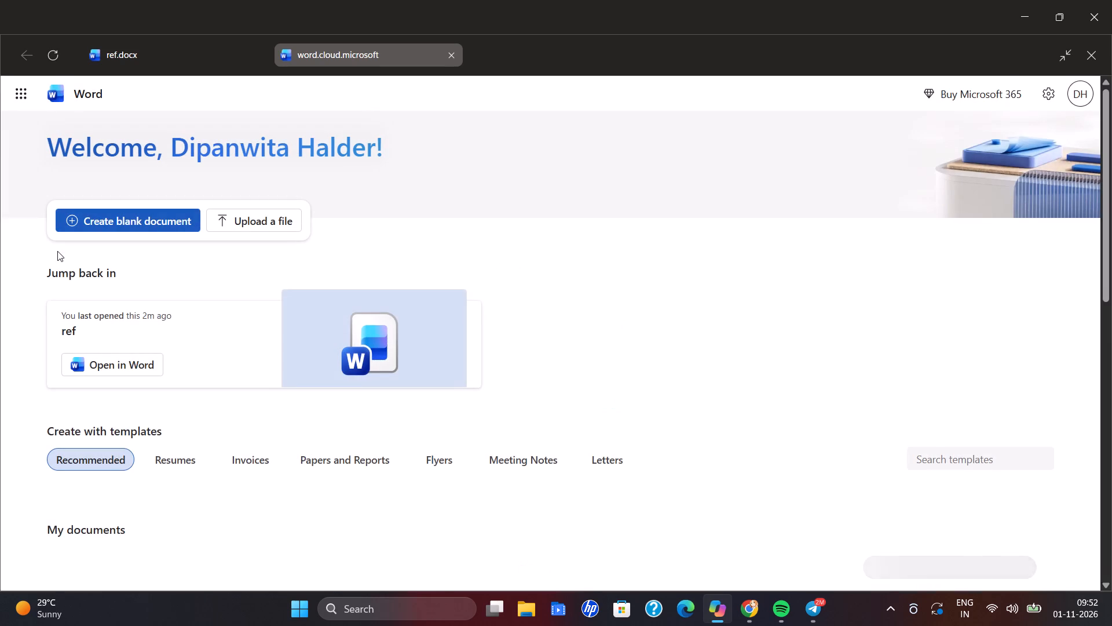
drag(1111, 138, 1109, 279)
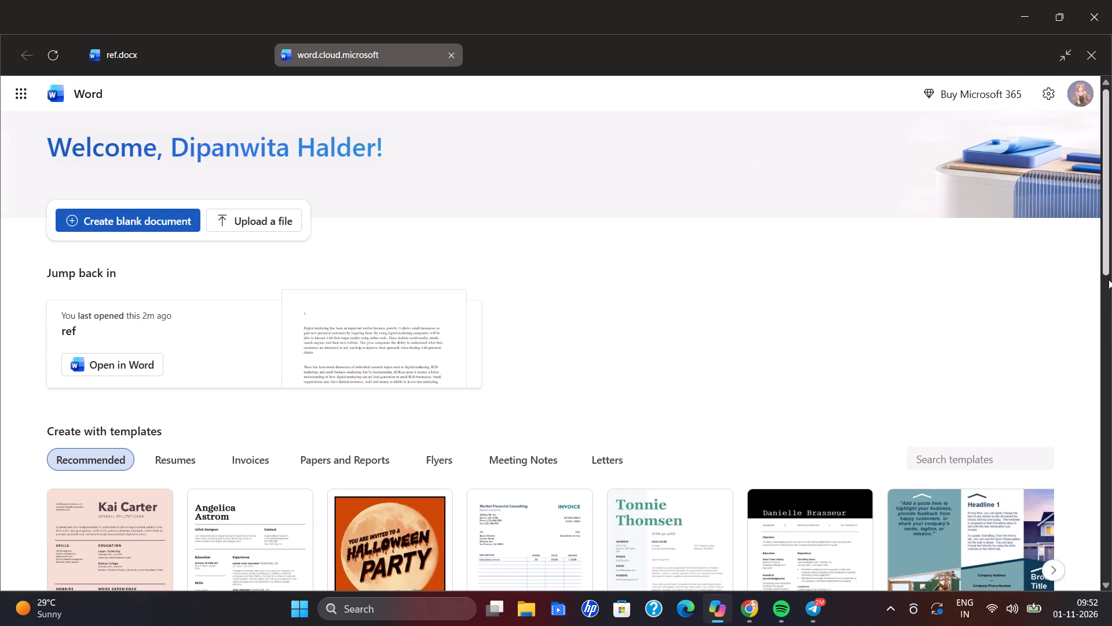
drag(1109, 279, 1106, 189)
drag(1106, 189, 1096, 329)
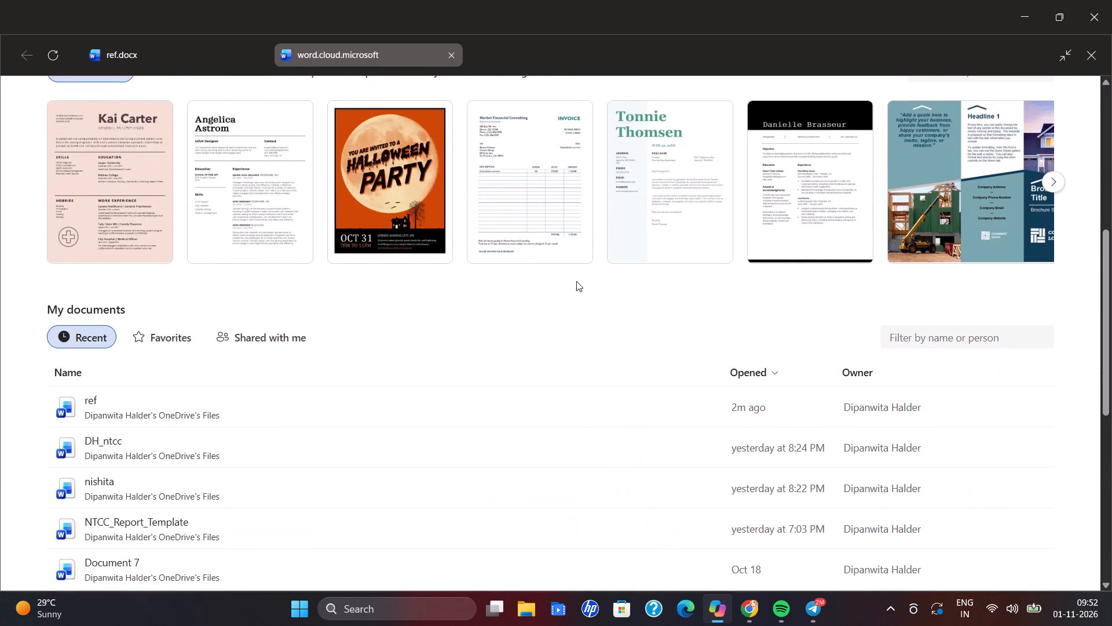
click(69, 445)
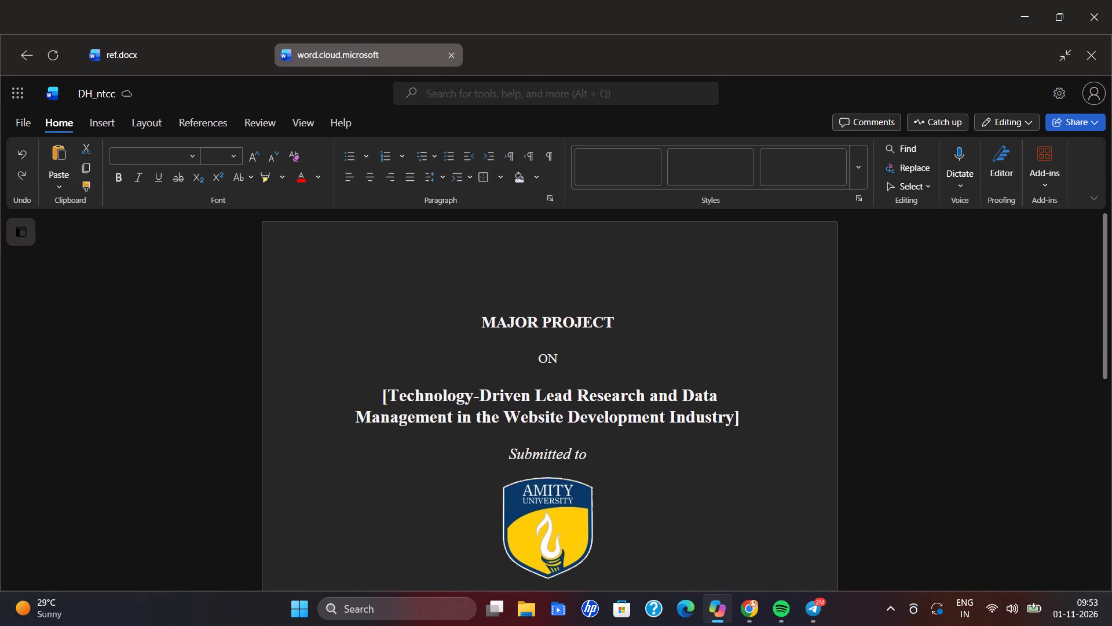
Look through the front matter of the DH_ntcc report, from the title page and examiner feedback form to the contents and abbreviations list.
drag(1108, 289, 1102, 339)
click(1102, 339)
drag(1102, 339, 1099, 359)
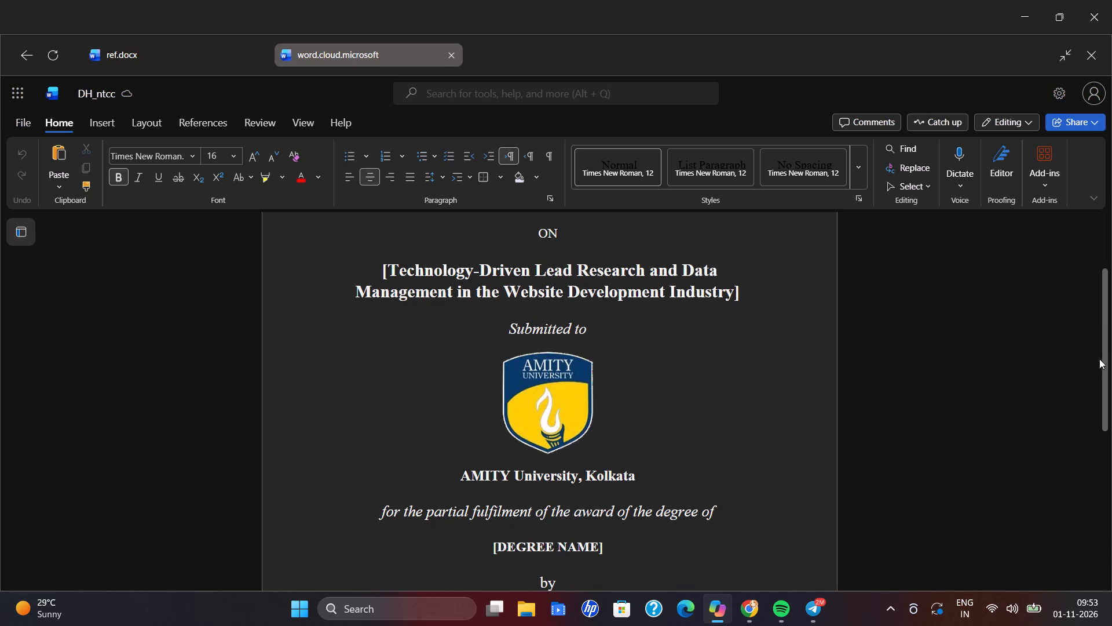
drag(1099, 359, 1095, 434)
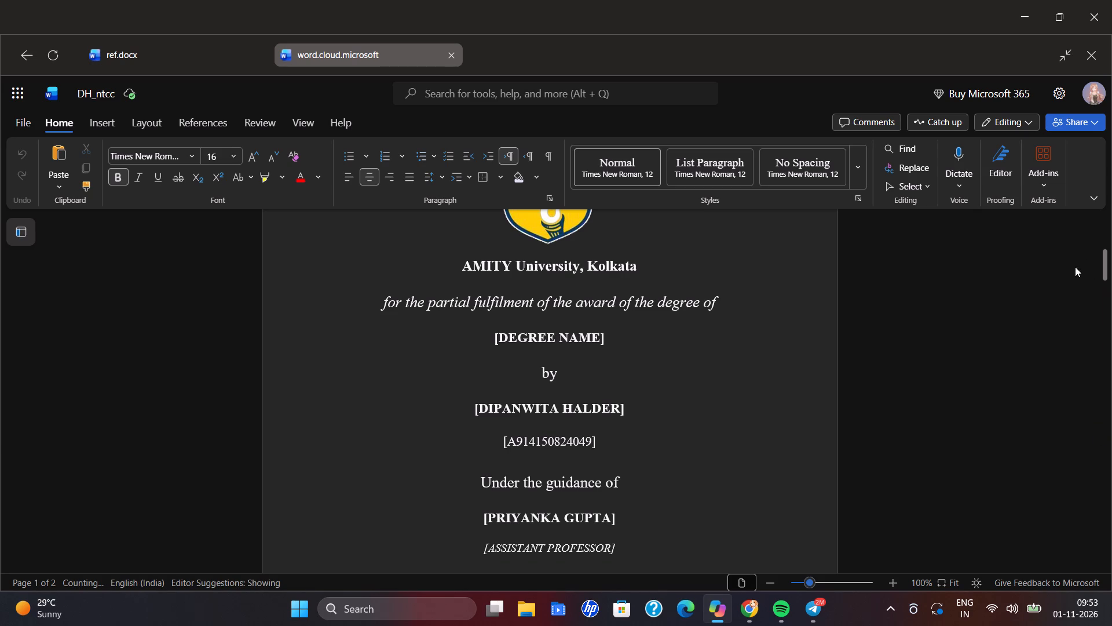
click(1108, 268)
drag(1108, 268, 1107, 308)
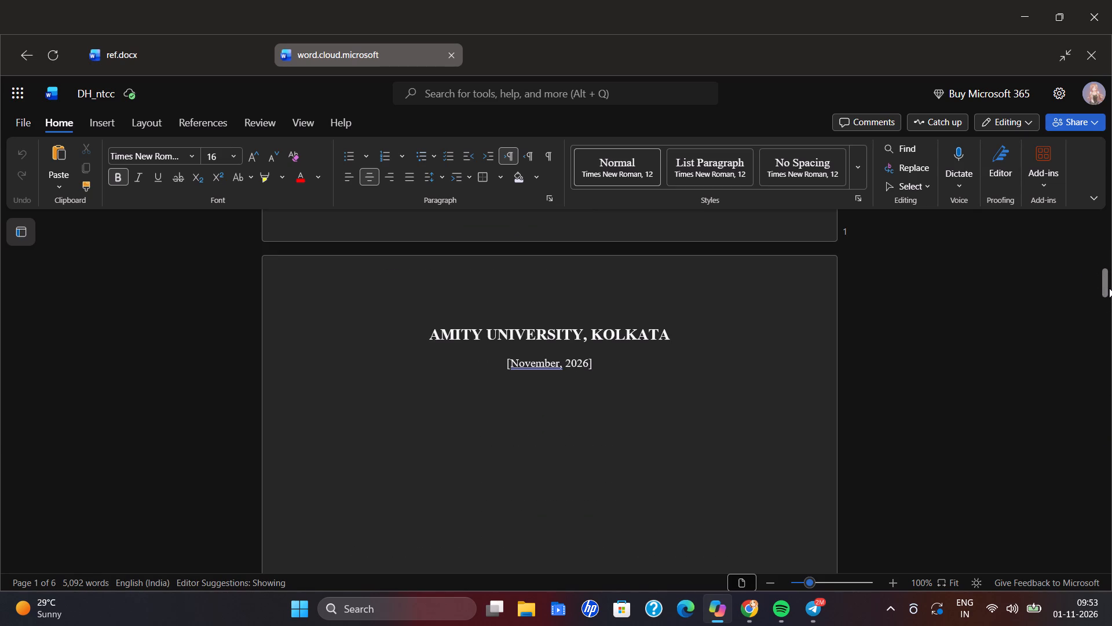
click(1109, 288)
drag(1109, 288, 1104, 504)
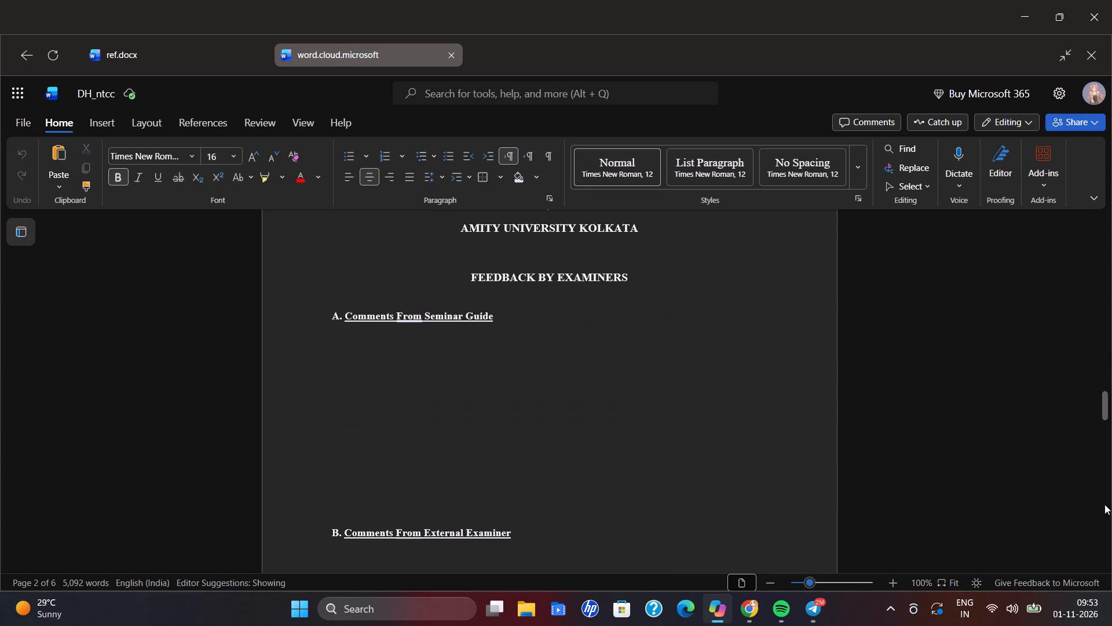
drag(1104, 504, 1105, 564)
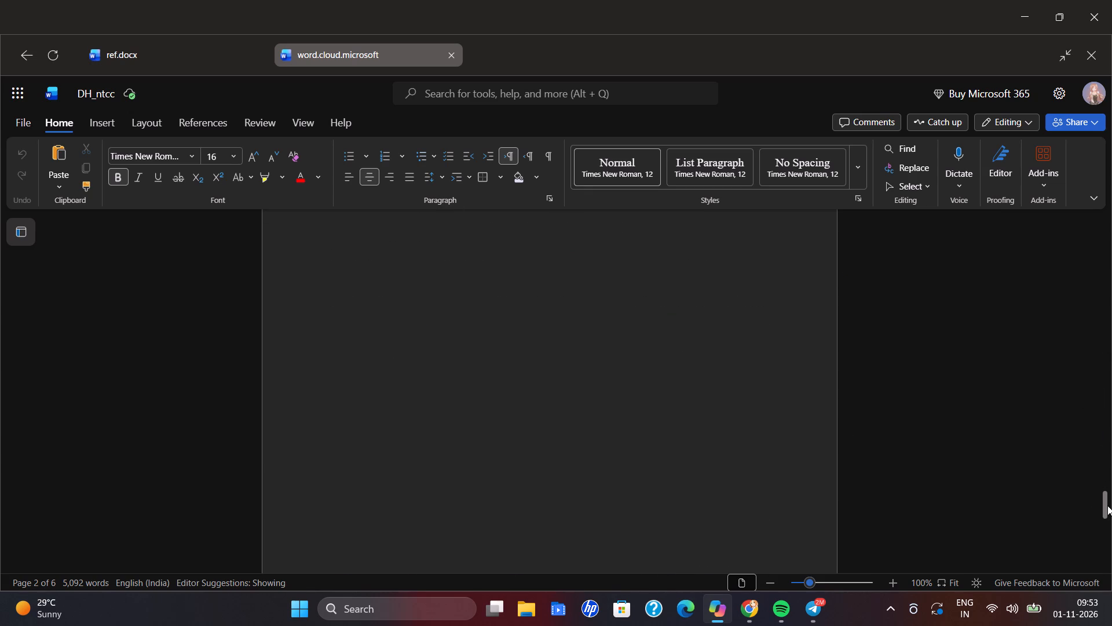
drag(1107, 505, 1100, 299)
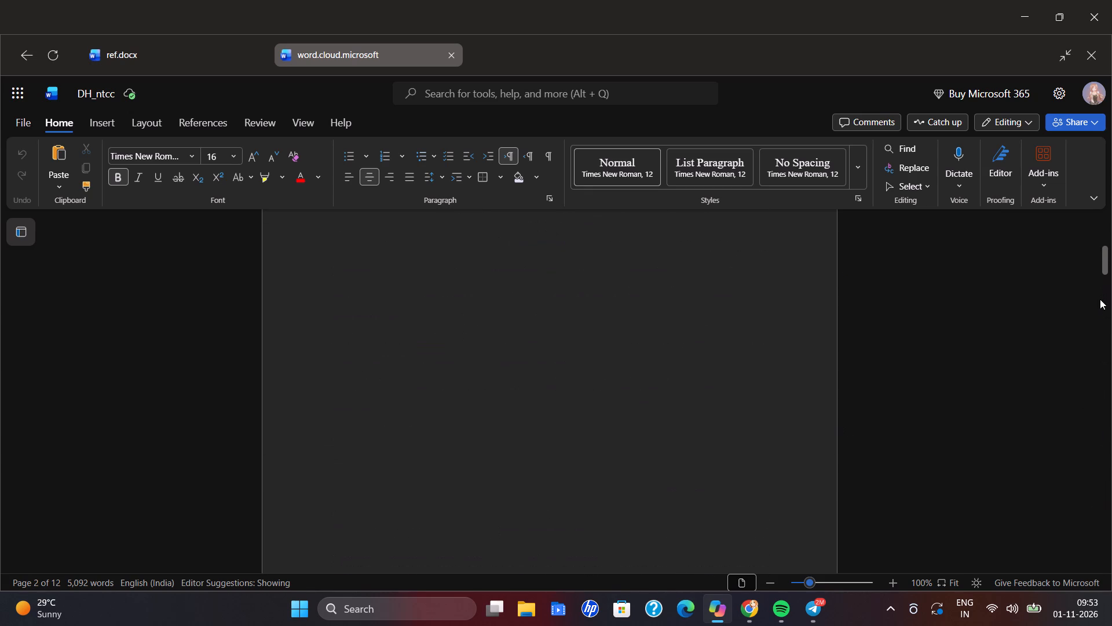
drag(1100, 299, 1106, 345)
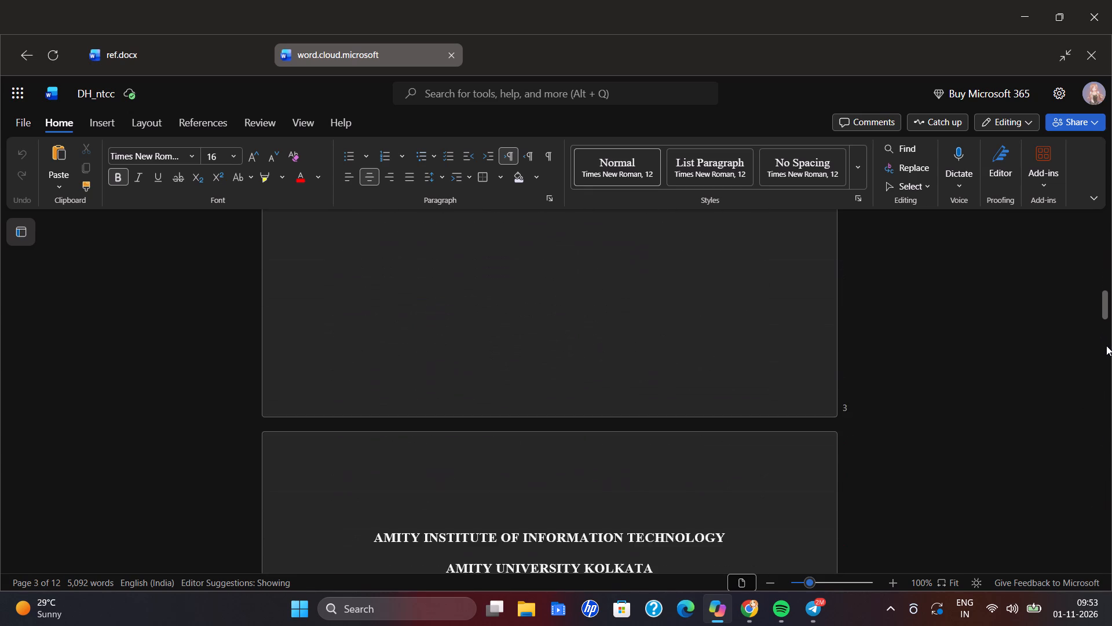
drag(1106, 345, 1111, 409)
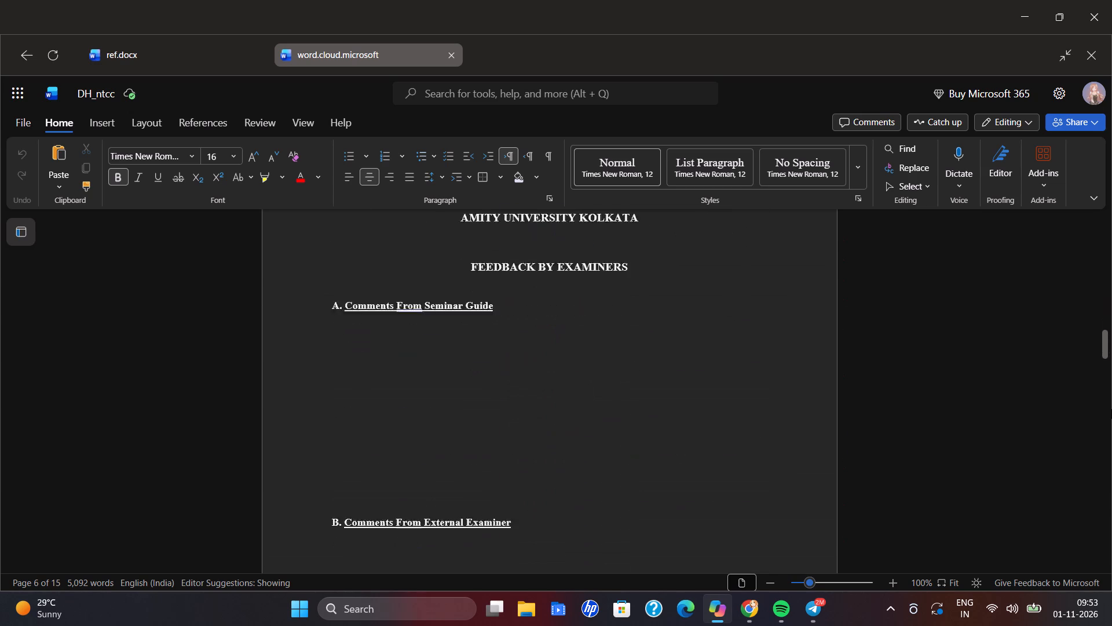
drag(1111, 409, 1108, 407)
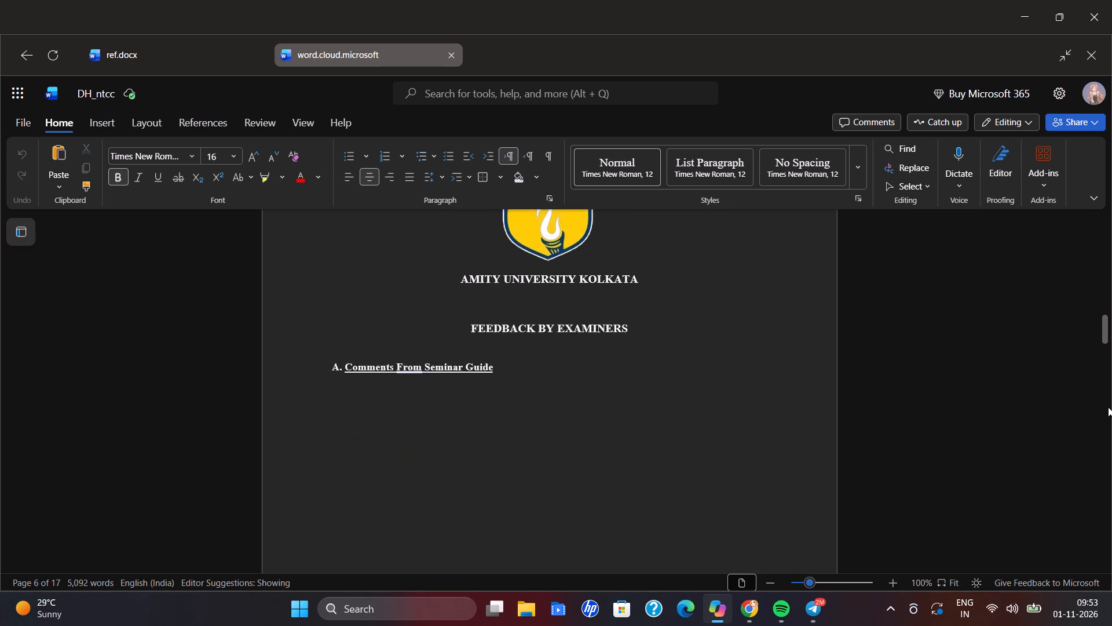
drag(1108, 407, 1108, 407)
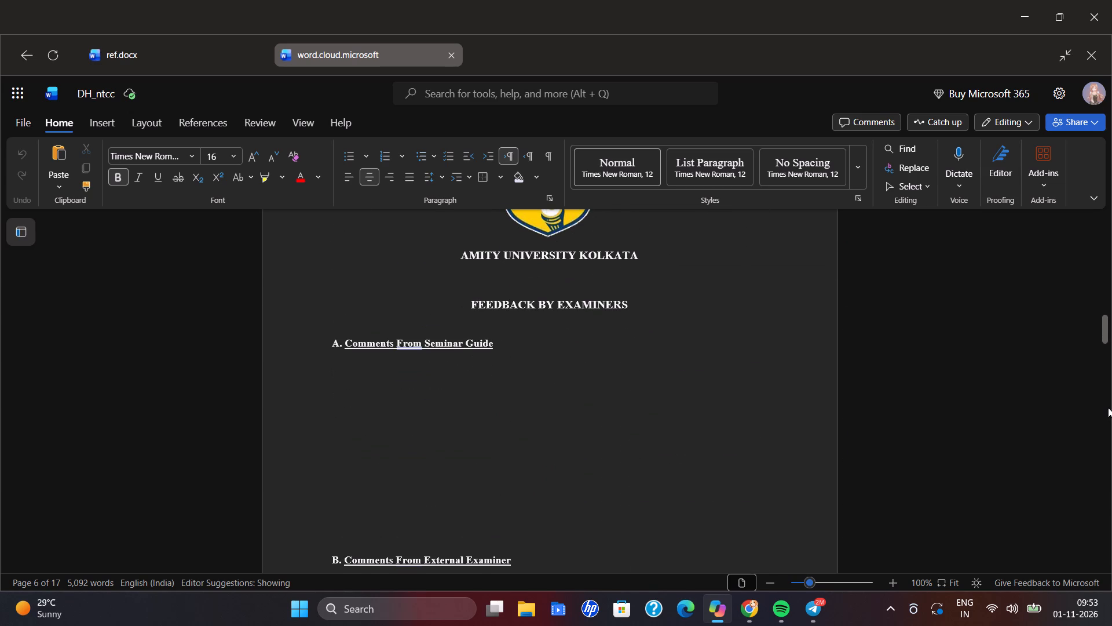
drag(1108, 407, 1108, 408)
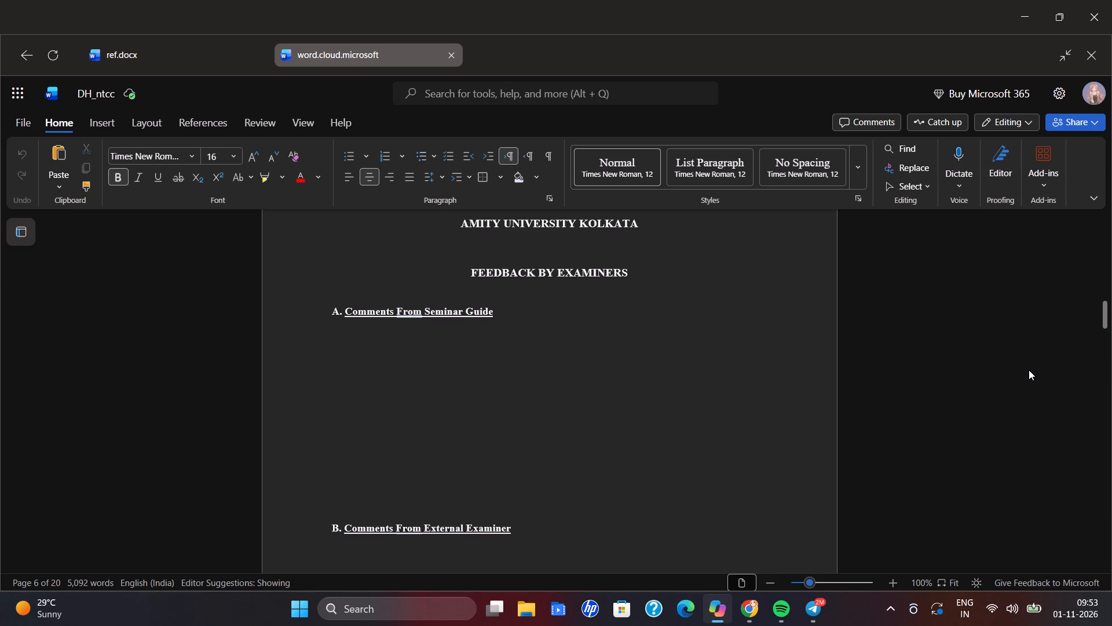
click(1104, 315)
drag(1104, 315, 1096, 347)
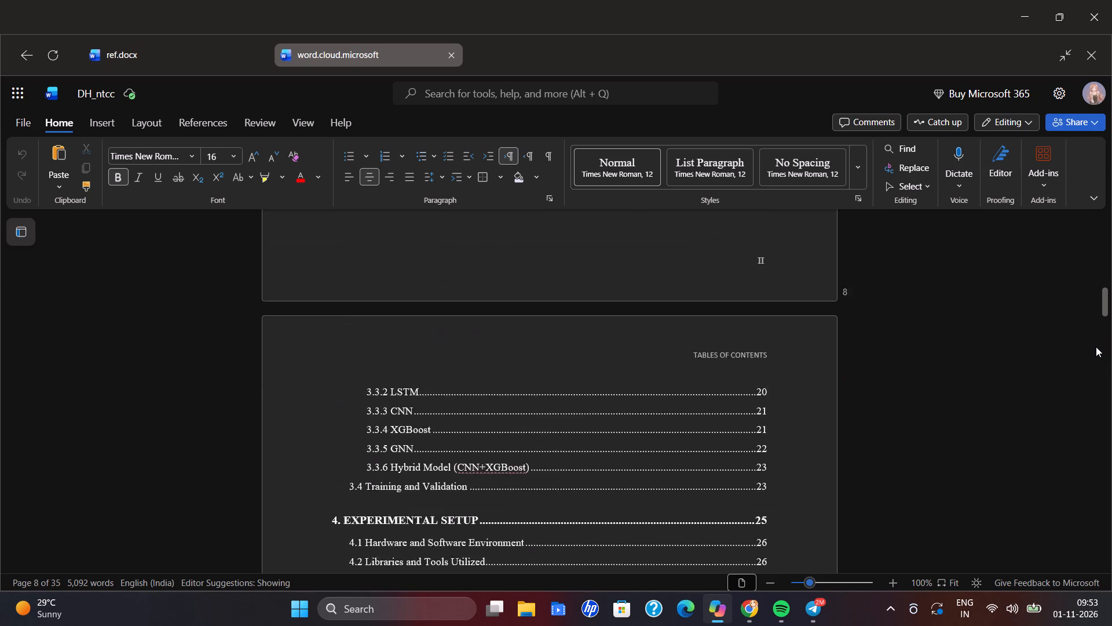
drag(1096, 347, 1097, 386)
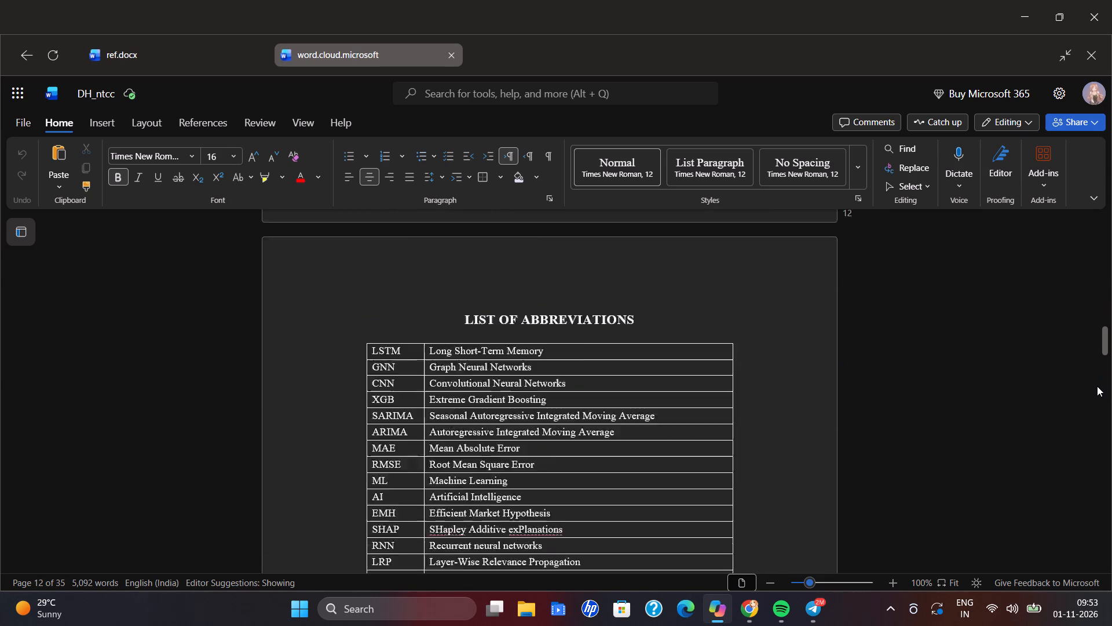
drag(1097, 386, 1098, 389)
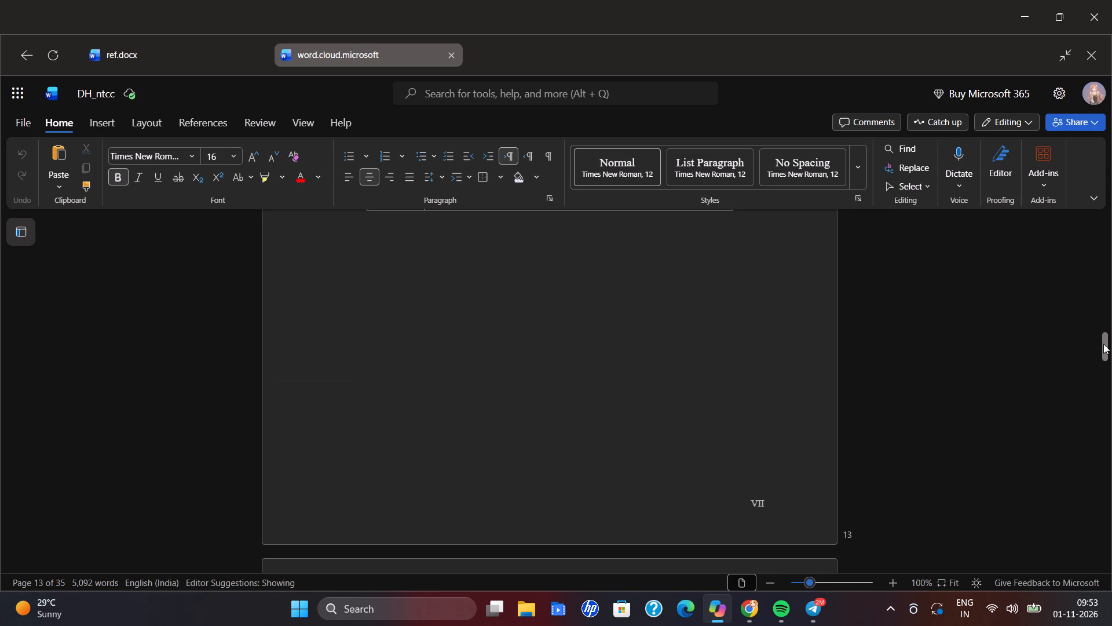
Look through the report's chapters from the Introduction and research gaps to the data collection, preprocessing and model architecture sections.
click(1103, 344)
drag(1103, 344, 1103, 363)
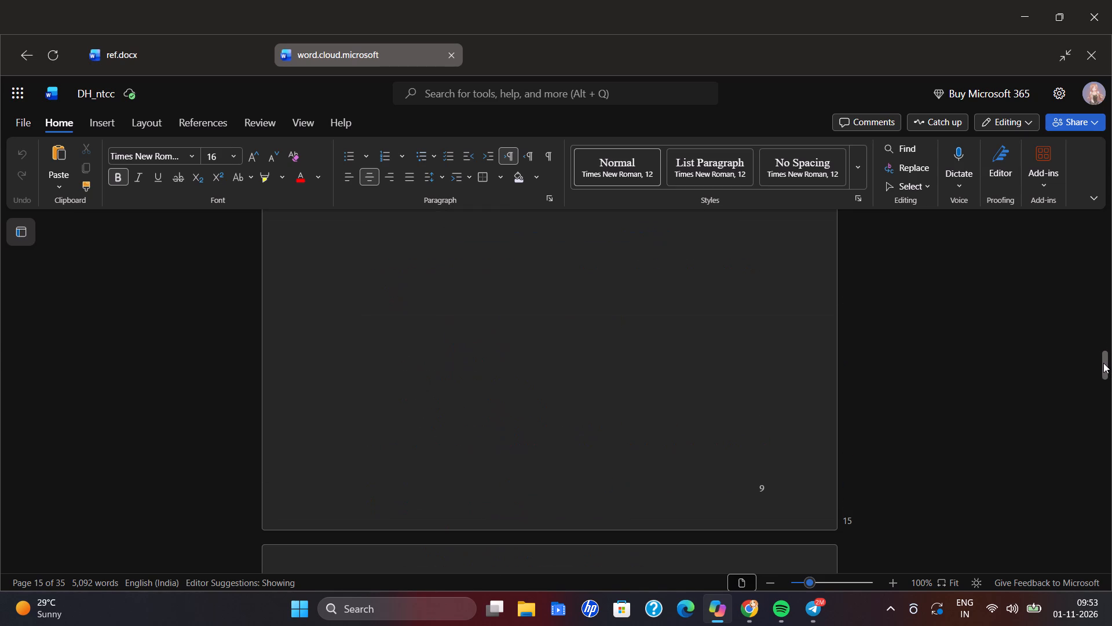
drag(1103, 363, 1103, 362)
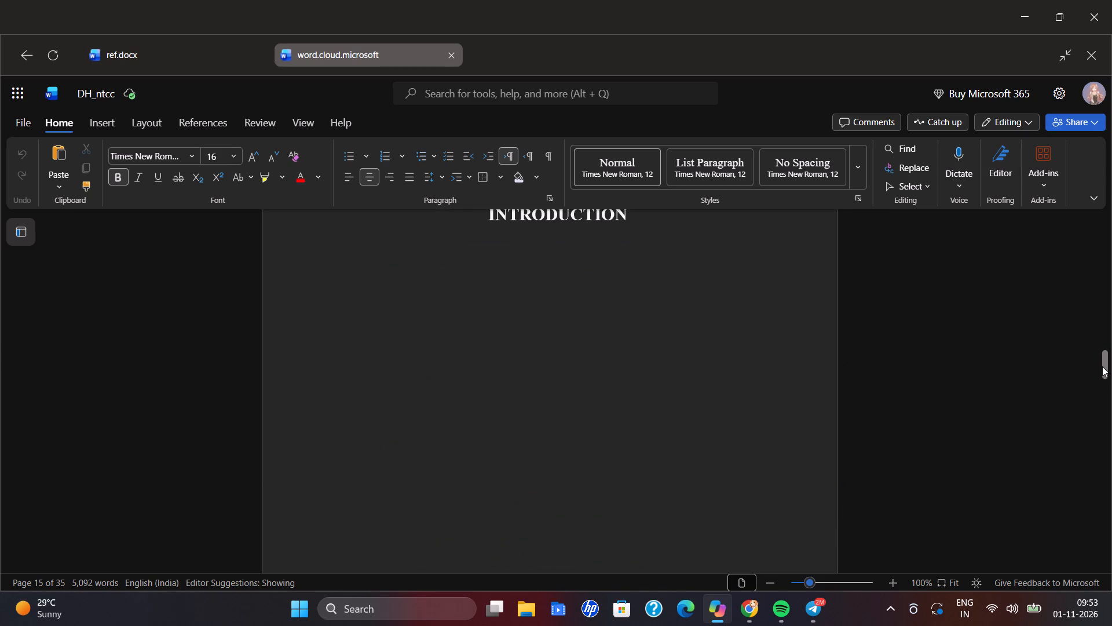
click(1102, 369)
drag(1102, 369, 1102, 375)
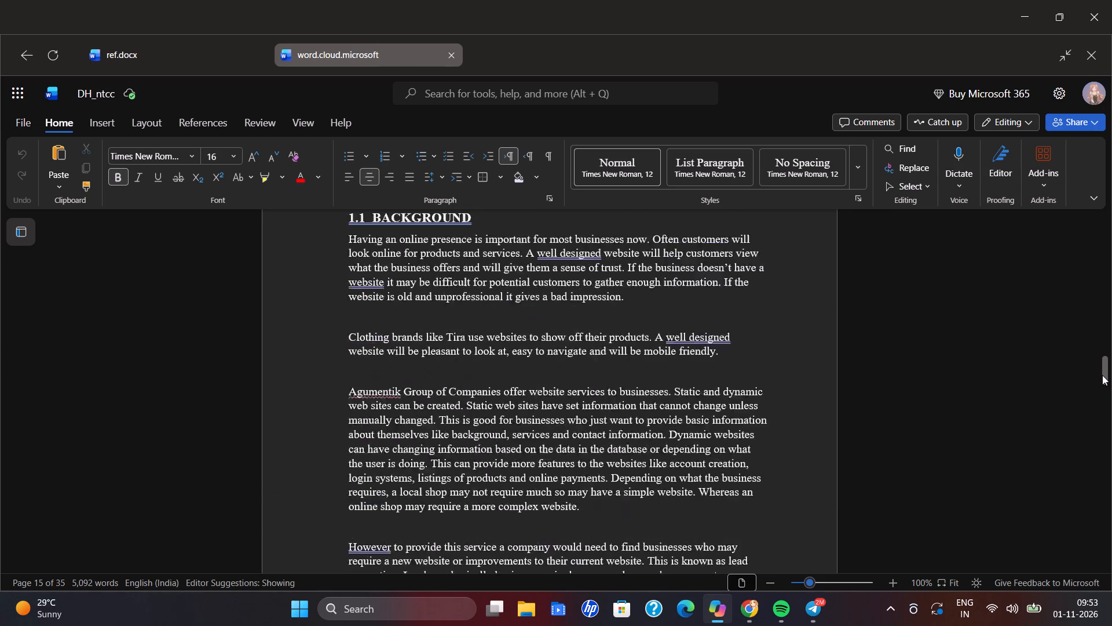
drag(1102, 375, 1103, 391)
drag(1109, 387, 1109, 407)
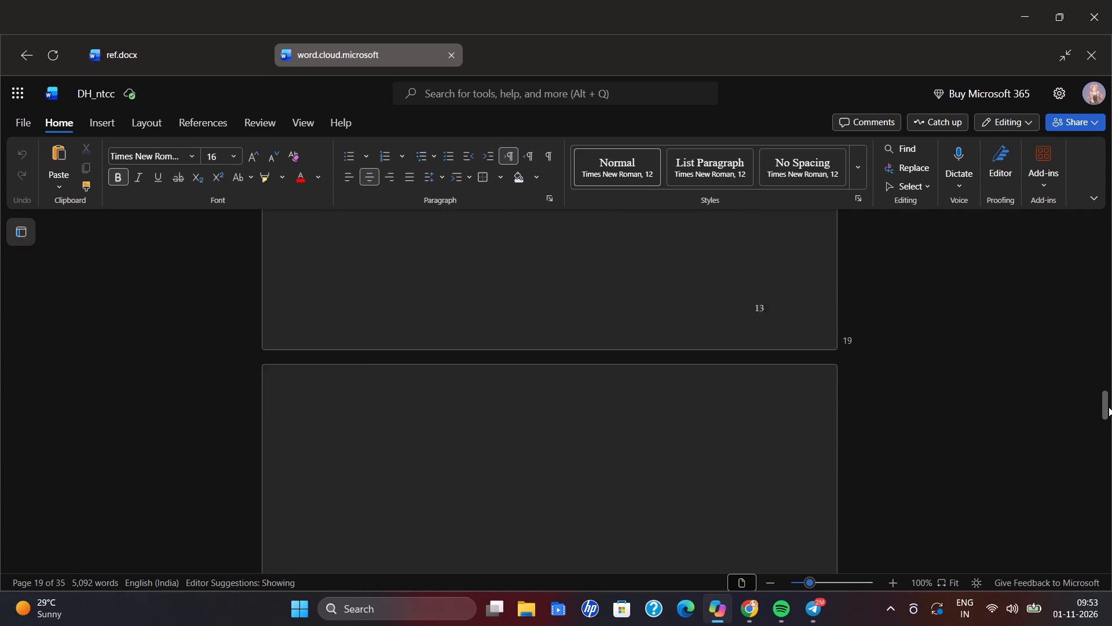
drag(1109, 407, 1108, 421)
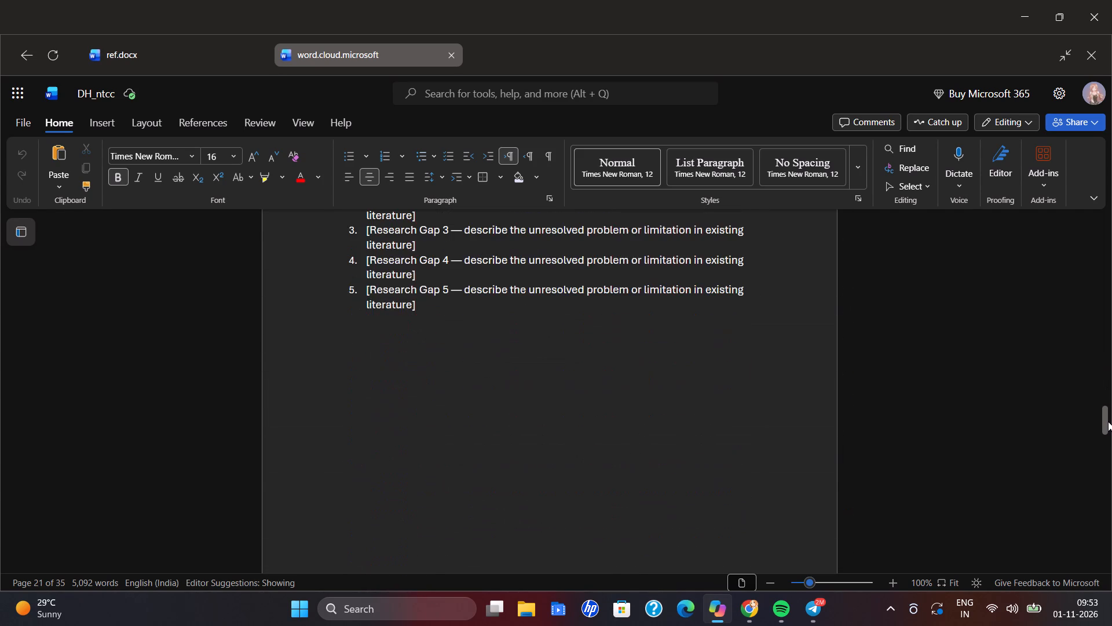
drag(1108, 421, 1106, 419)
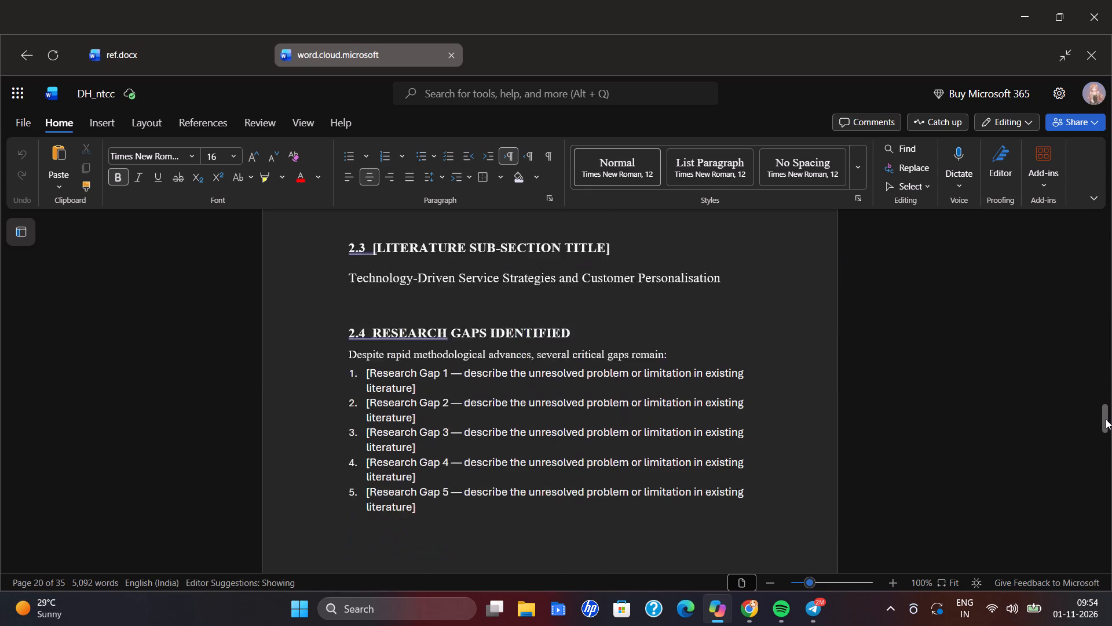
drag(1106, 419, 1106, 420)
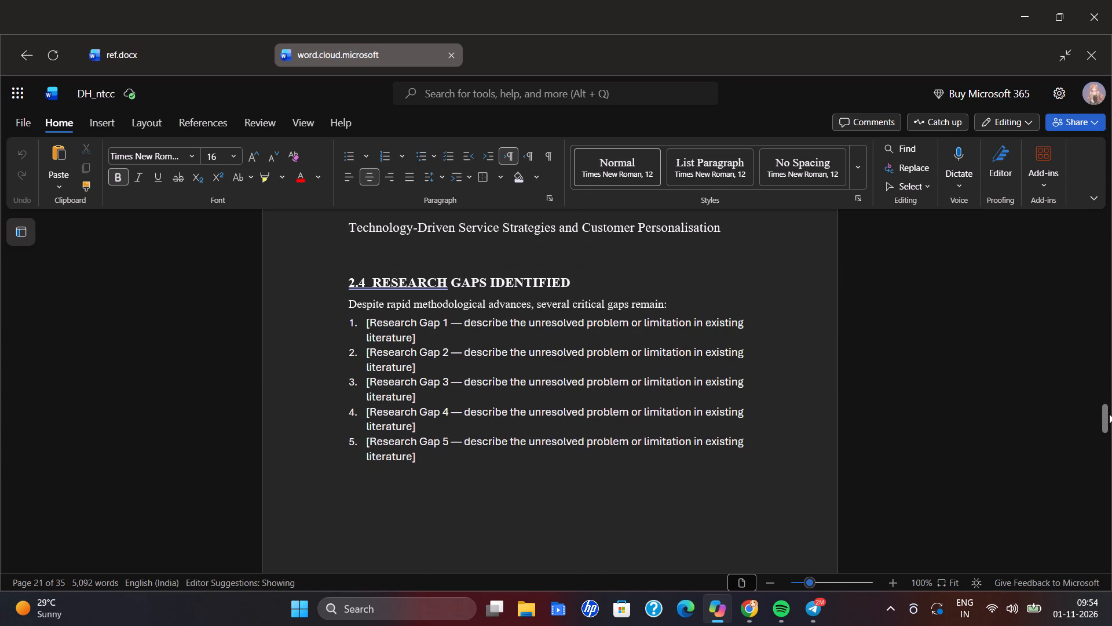
click(1109, 414)
drag(1109, 414, 1106, 430)
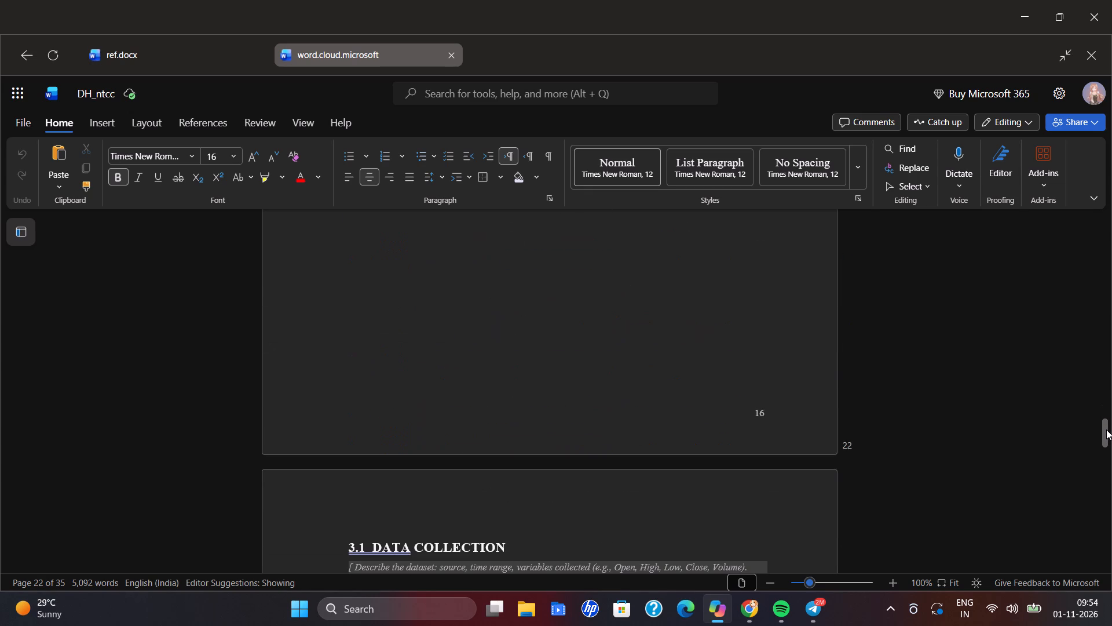
drag(1106, 430, 1107, 430)
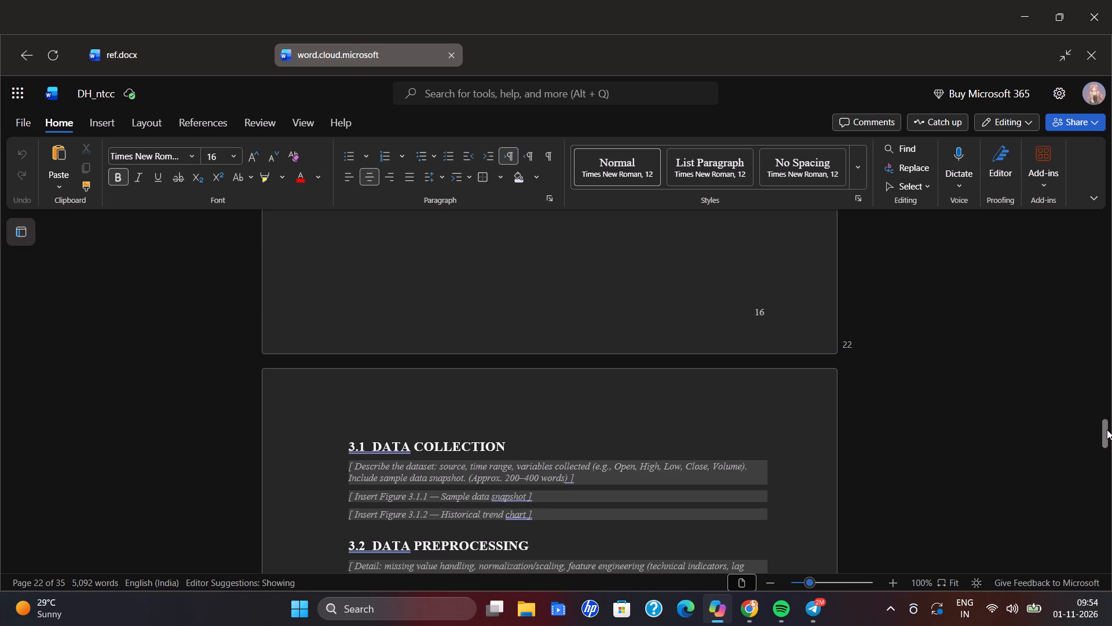
click(1059, 410)
triple_click(1106, 430)
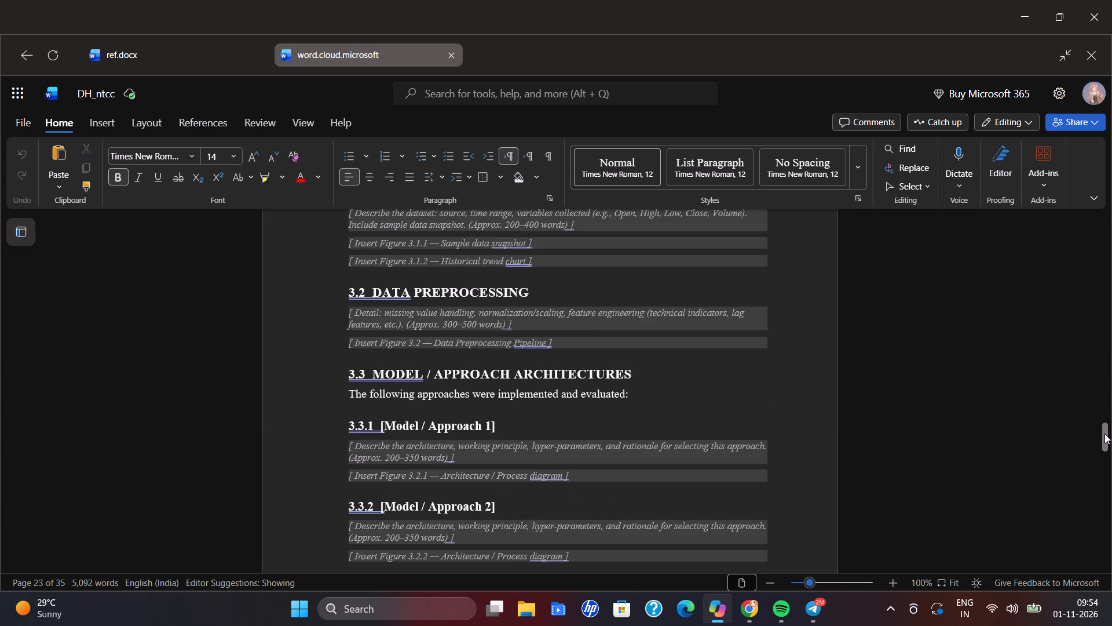
double_click(1104, 434)
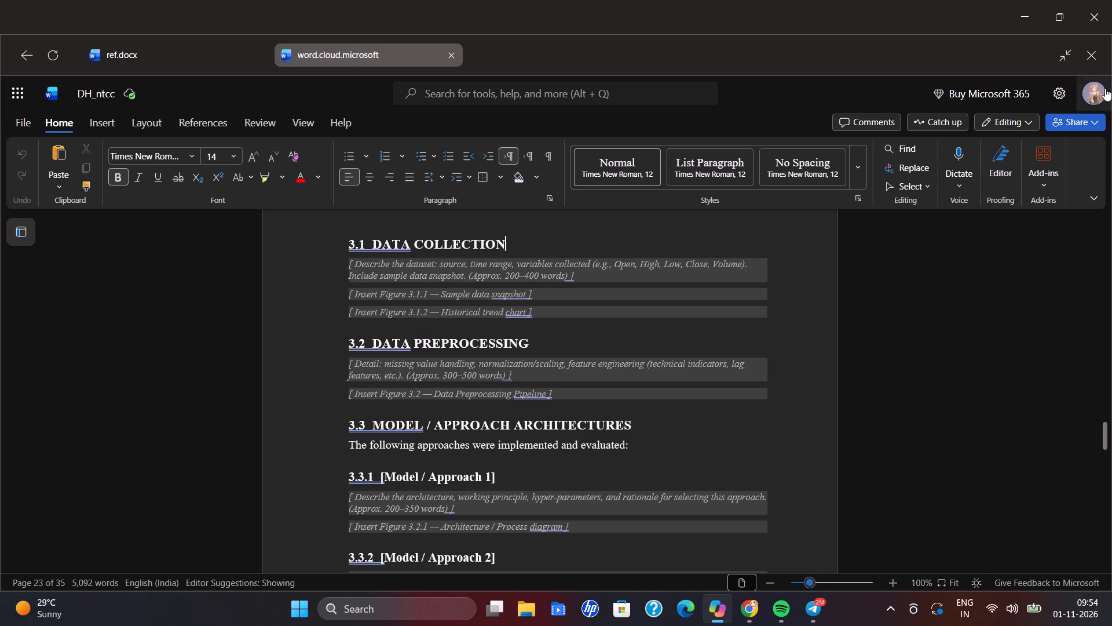
Create a sharing link for the DH_ntcc document and copy it.
click(1065, 117)
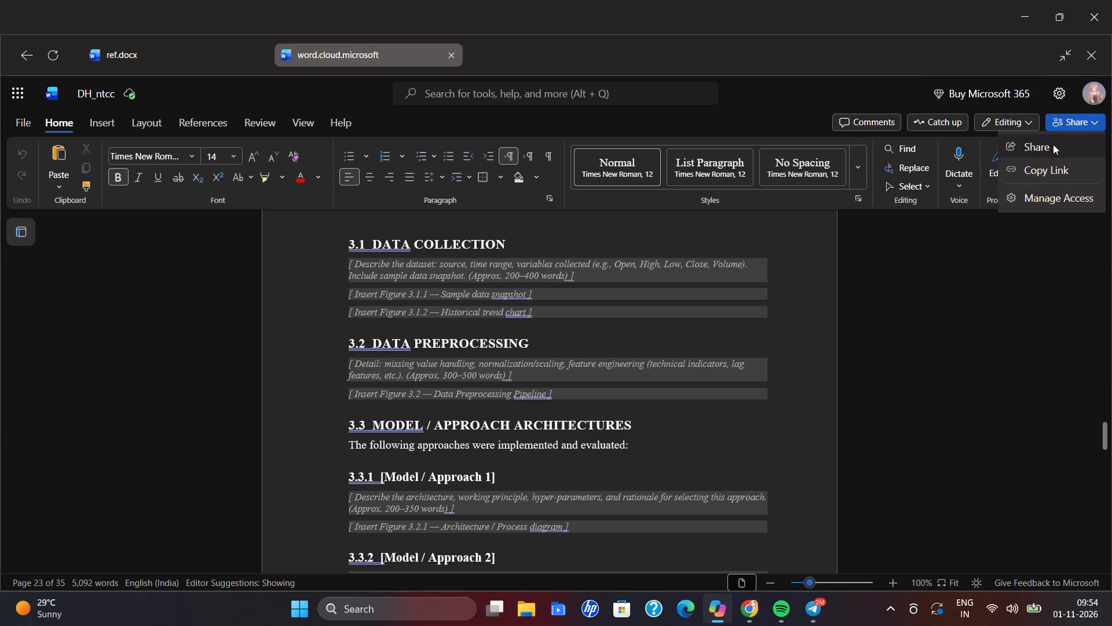
click(1049, 165)
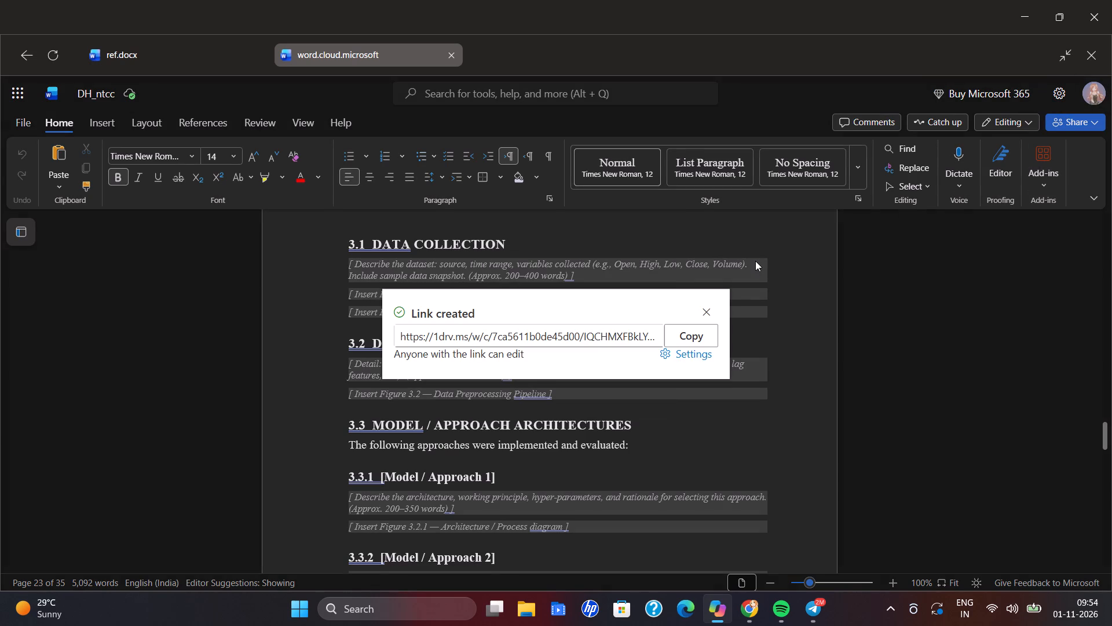
click(692, 340)
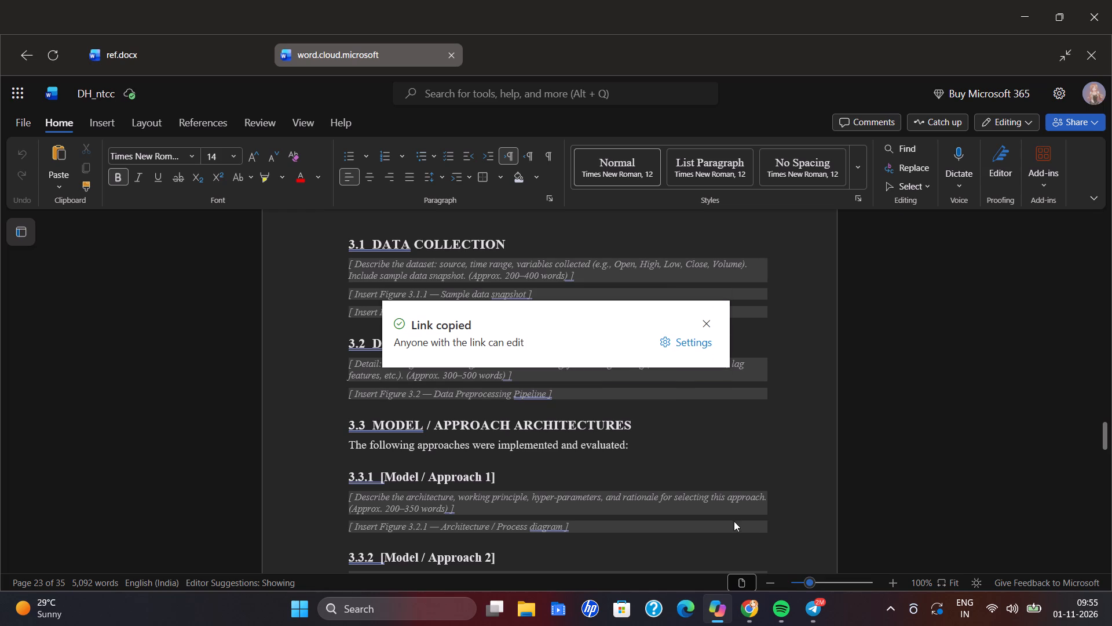
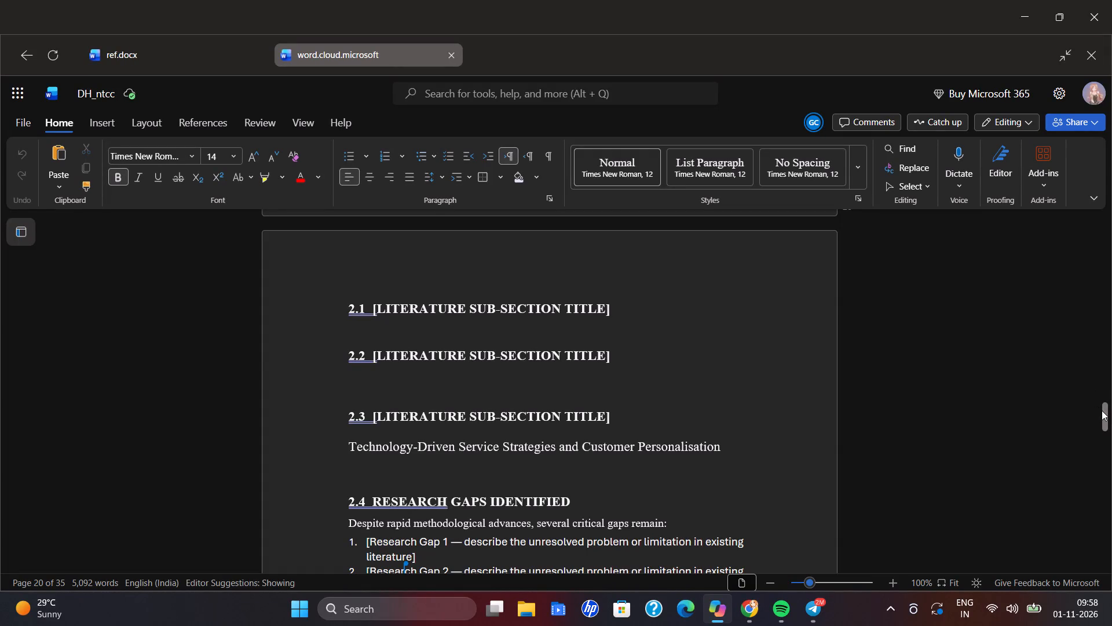
Remove the square brackets around the student's name on the report's title page.
double_click(1102, 410)
drag(1102, 410, 1099, 218)
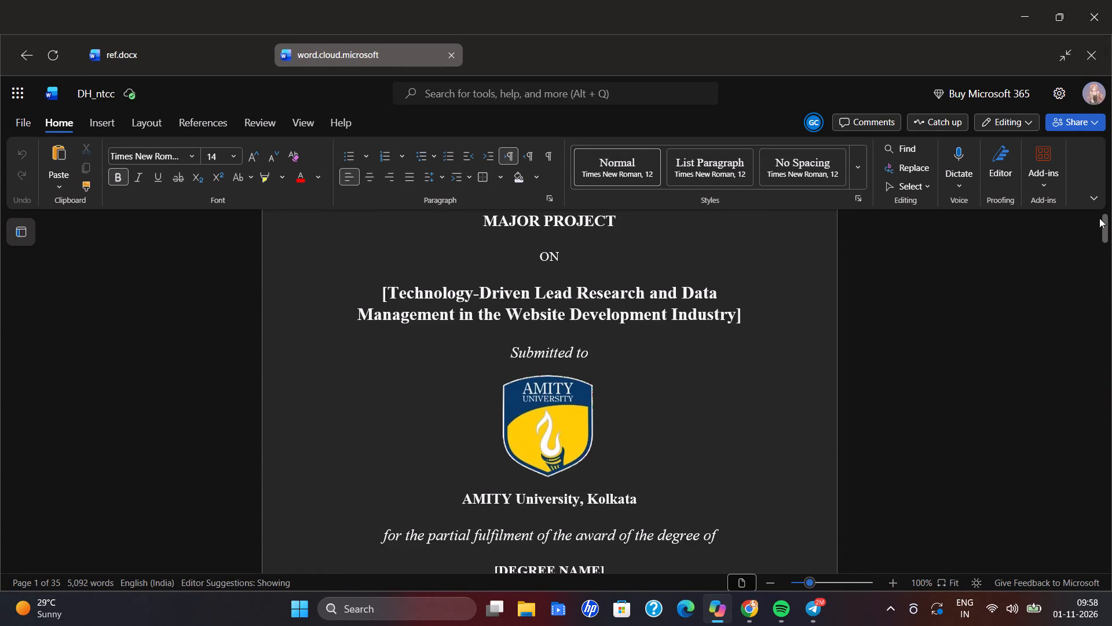
drag(1099, 218, 1098, 215)
drag(1098, 215, 1097, 219)
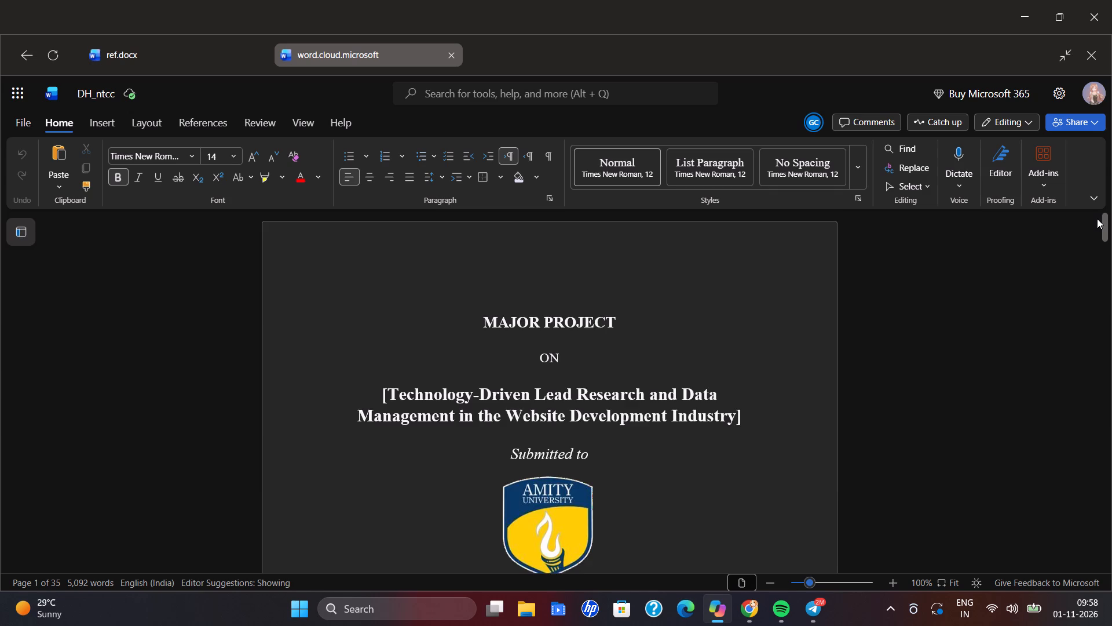
drag(1097, 219, 1096, 225)
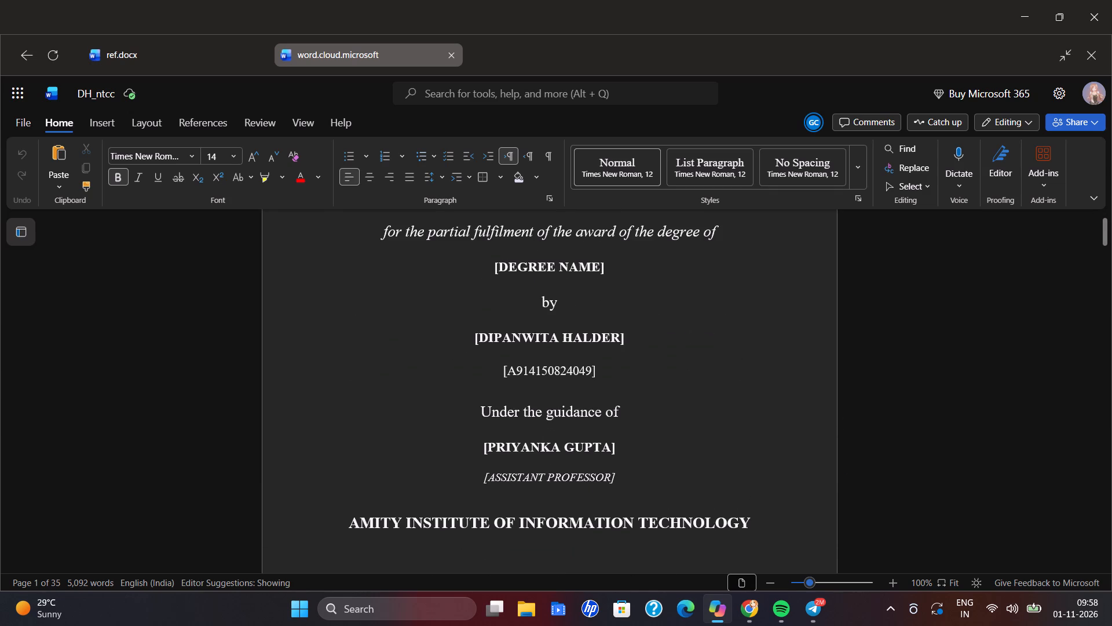
click(629, 345)
key(BackSpace)
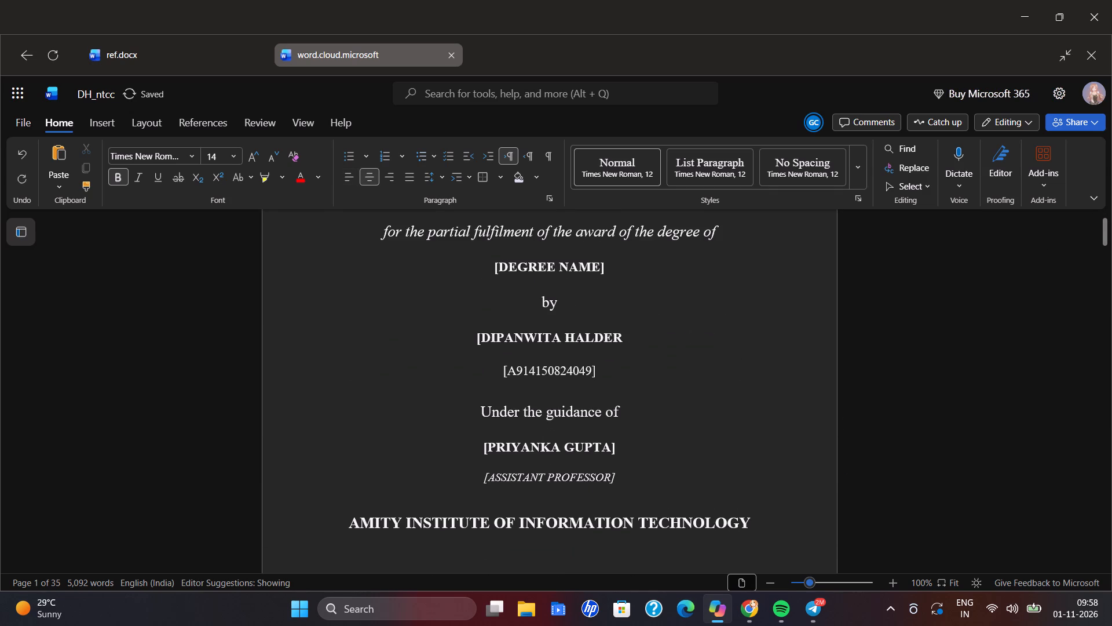
key(Left)
key(Left)
key(Left)
key(Left)
key(Left)
key(Left)
key(Left)
key(Left)
key(Left)
key(Left)
key(Left)
key(Left)
key(Left)
key(Left)
key(Left)
key(Left)
key(Left)
key(Right)
key(BackSpace)
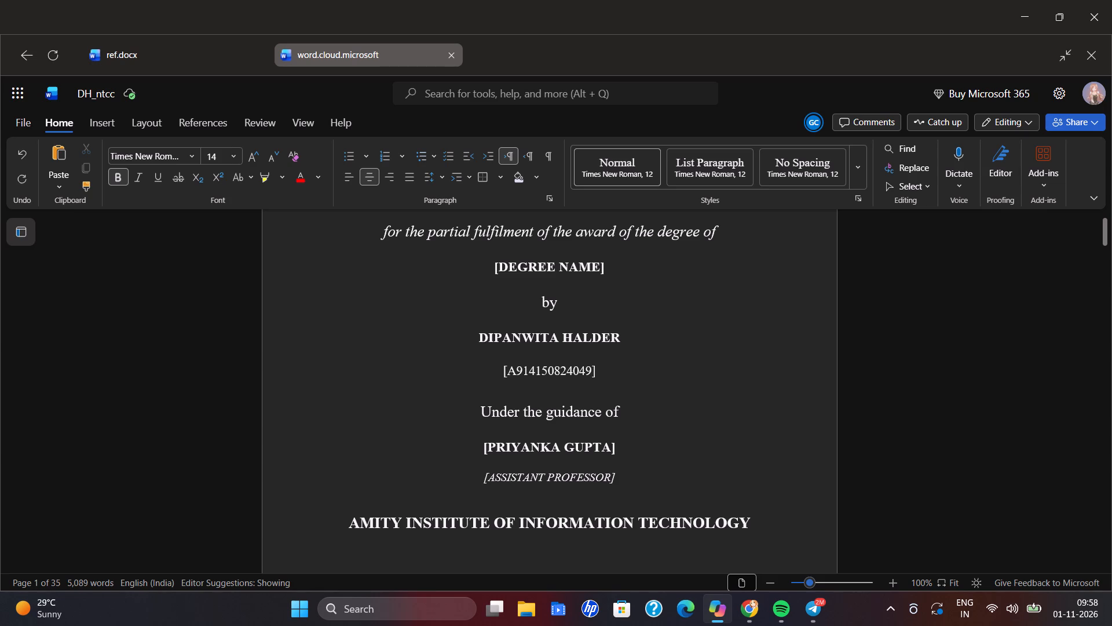
Delete the [DEGREE NAME] placeholder line from the title page.
click(605, 268)
key(BackSpace)
key(BackSpace)
key(BackSpace)
key(BackSpace)
key(BackSpace)
key(BackSpace)
key(BackSpace)
key(BackSpace)
key(BackSpace)
key(BackSpace)
key(BackSpace)
key(BackSpace)
key(BackSpace)
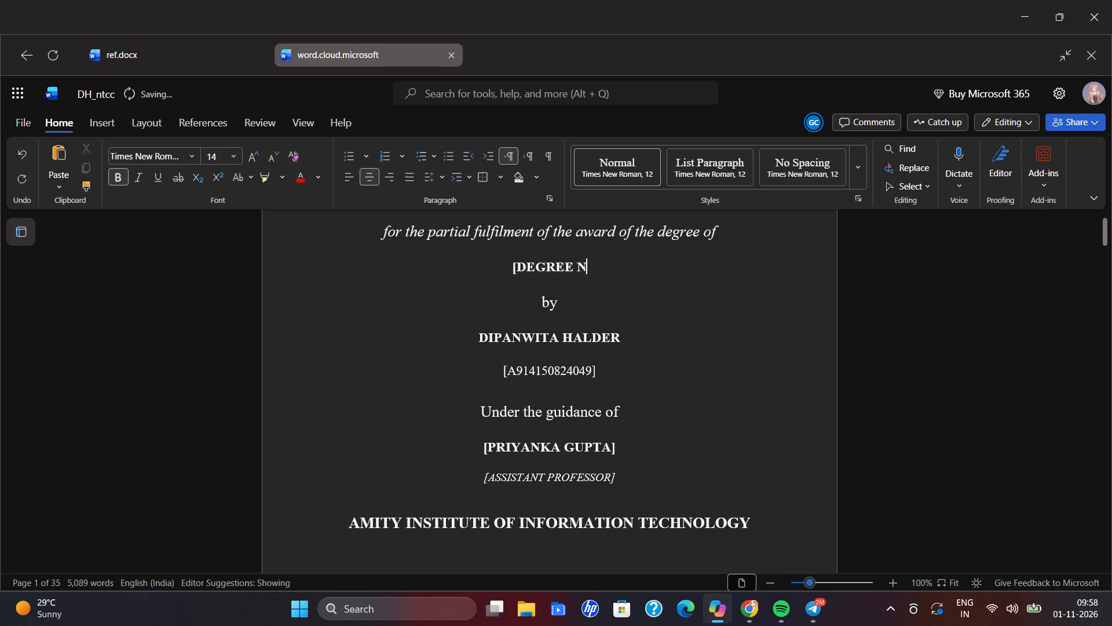
key(BackSpace)
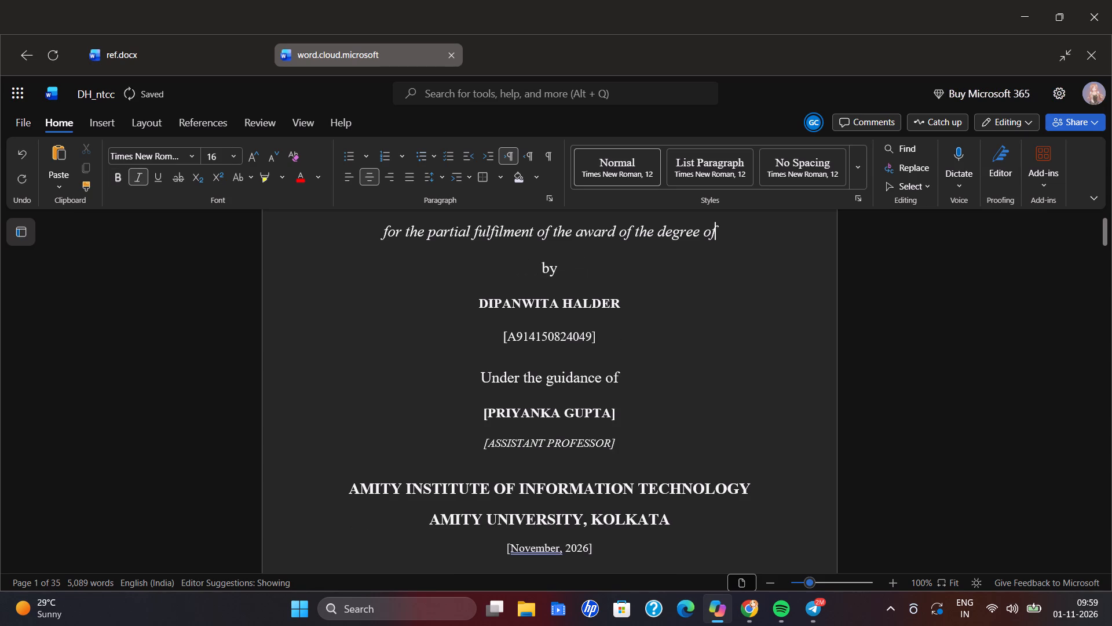
Undo the last edits back to the point where the degree line holds only its opening square bracket.
key(Return)
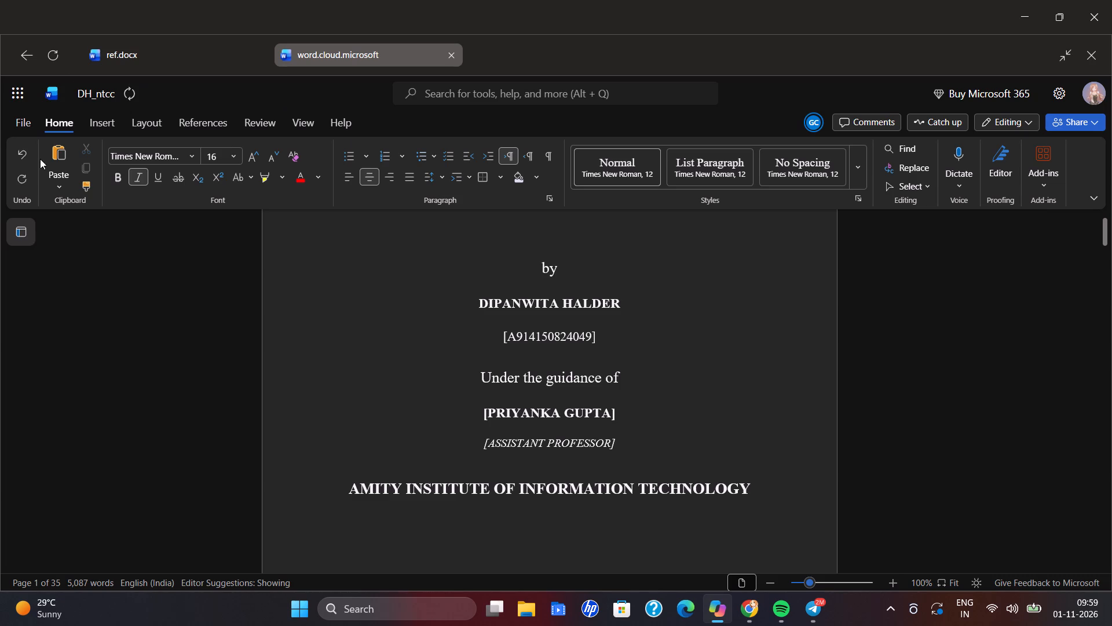
click(20, 152)
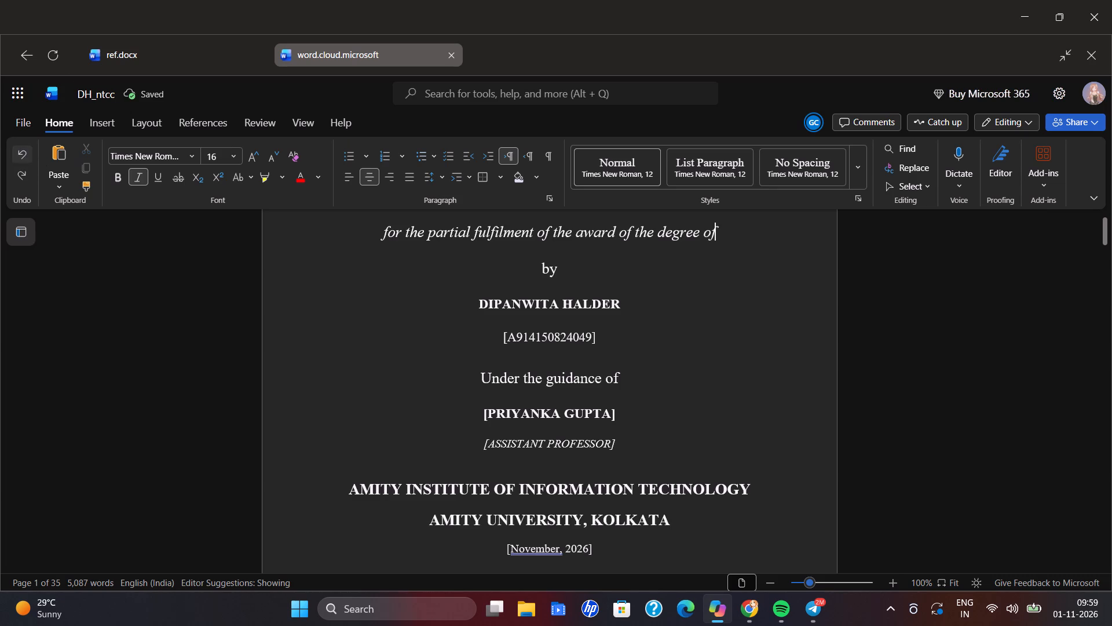
double_click(1108, 236)
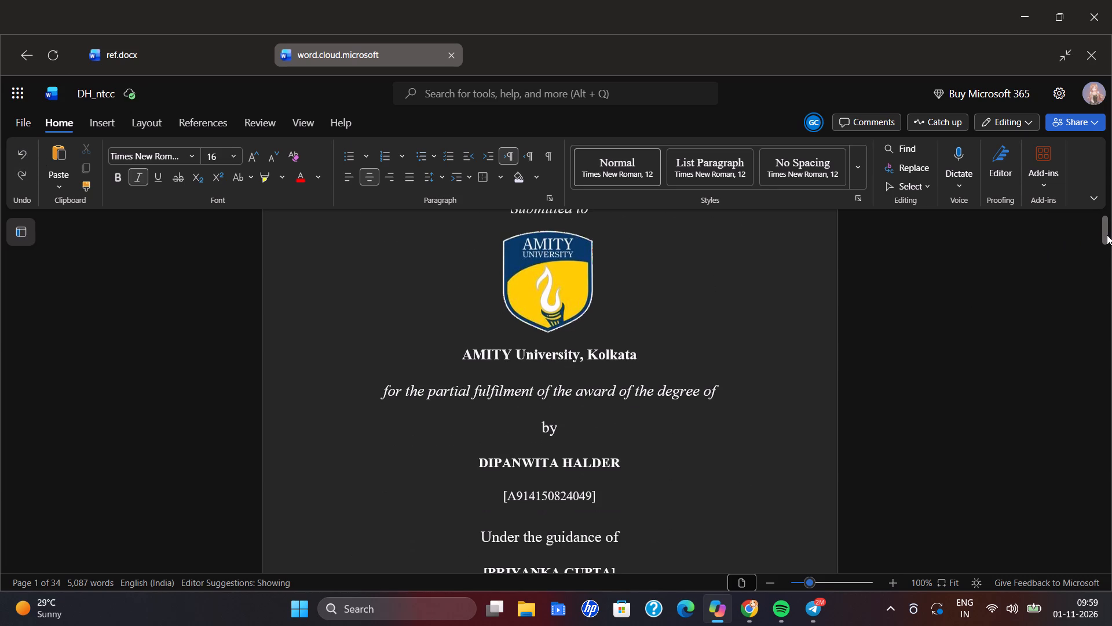
drag(307, 181, 293, 189)
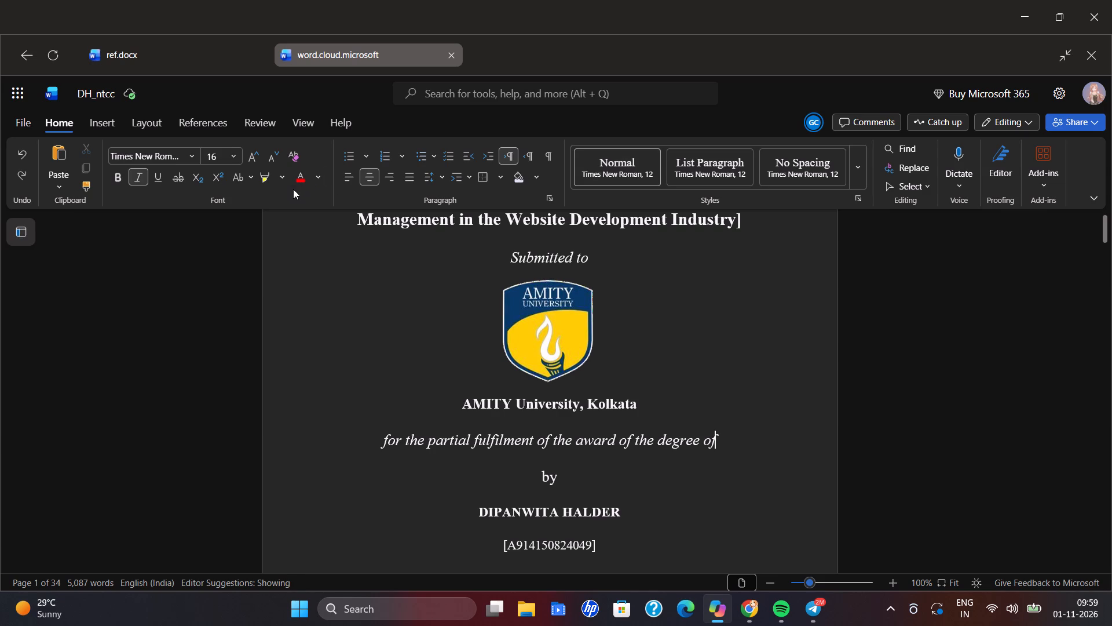
drag(293, 189, 0, 148)
drag(0, 148, 17, 152)
click(17, 152)
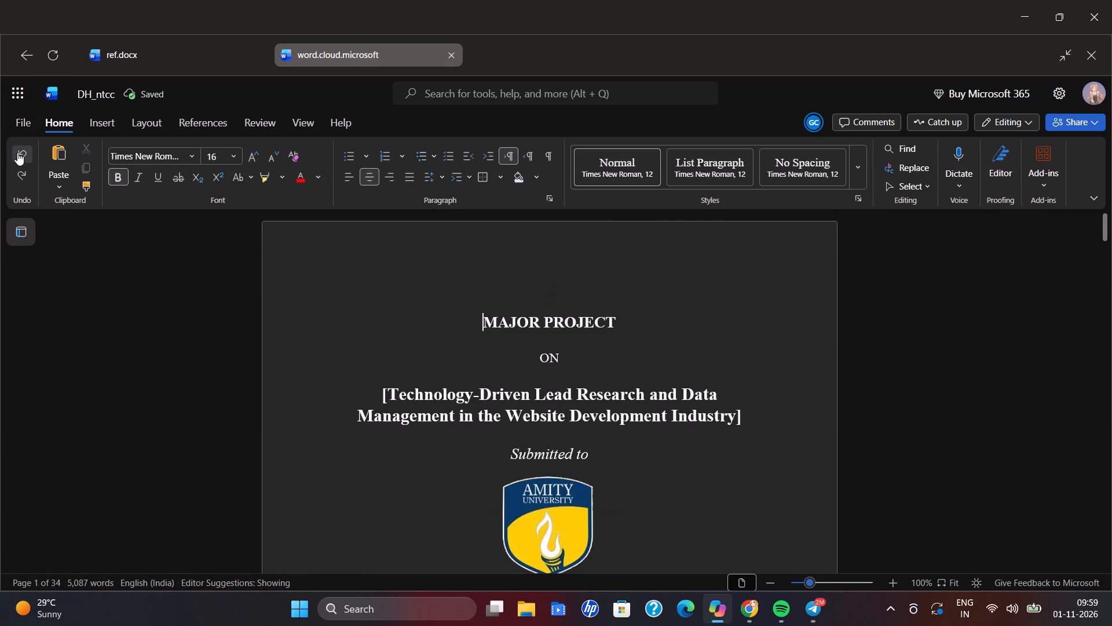
click(21, 159)
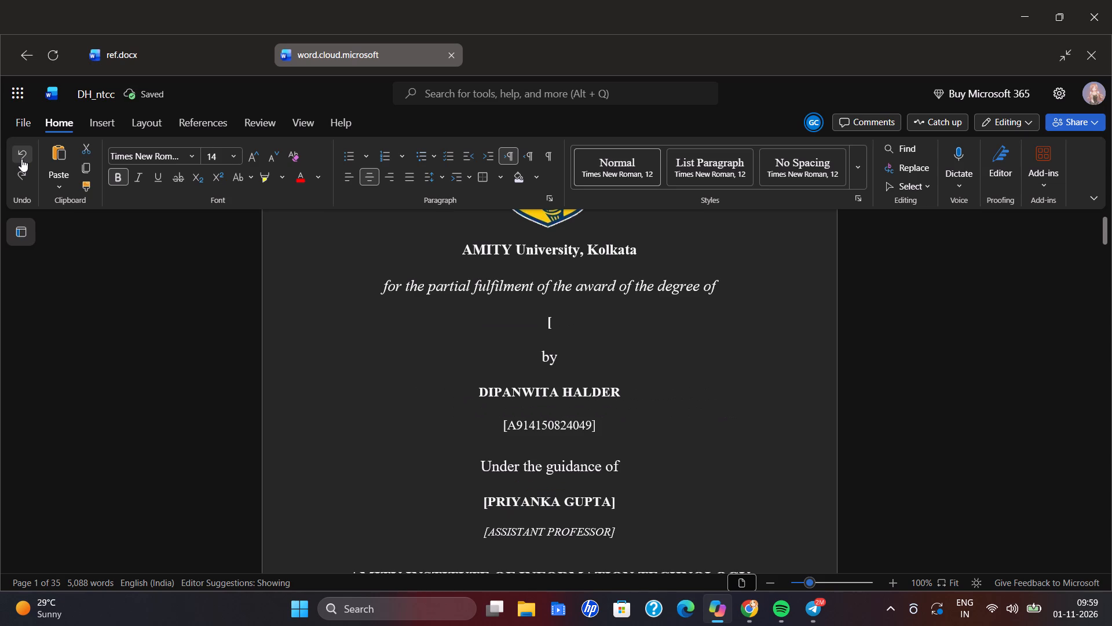
Begin the degree line with "BCA(" and remove the "by" line beneath it.
click(553, 319)
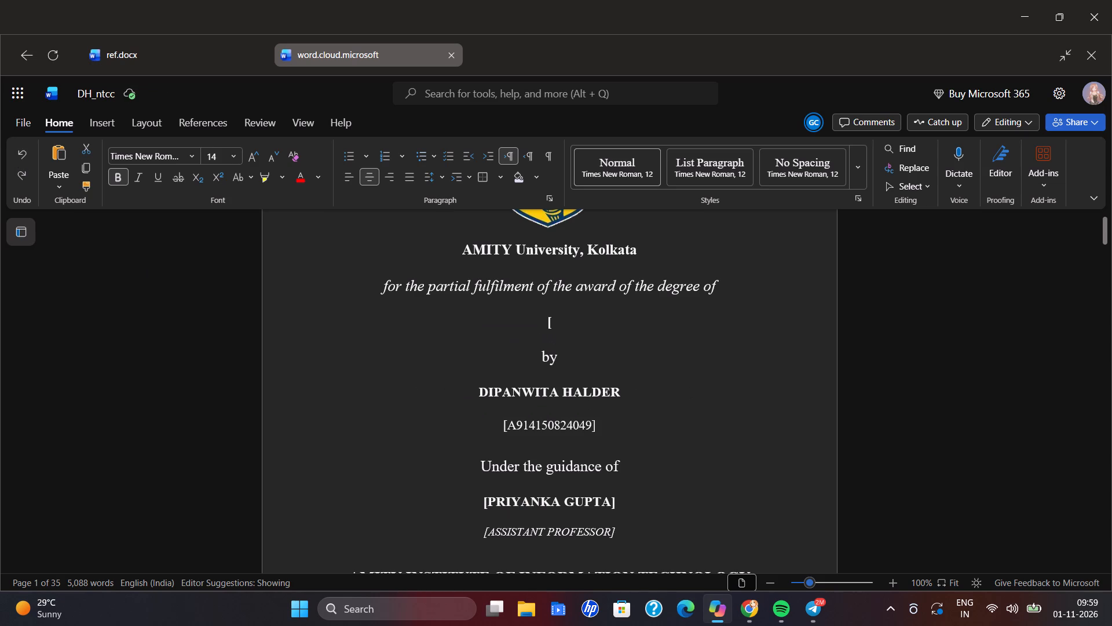
key(n)
key(BackSpace)
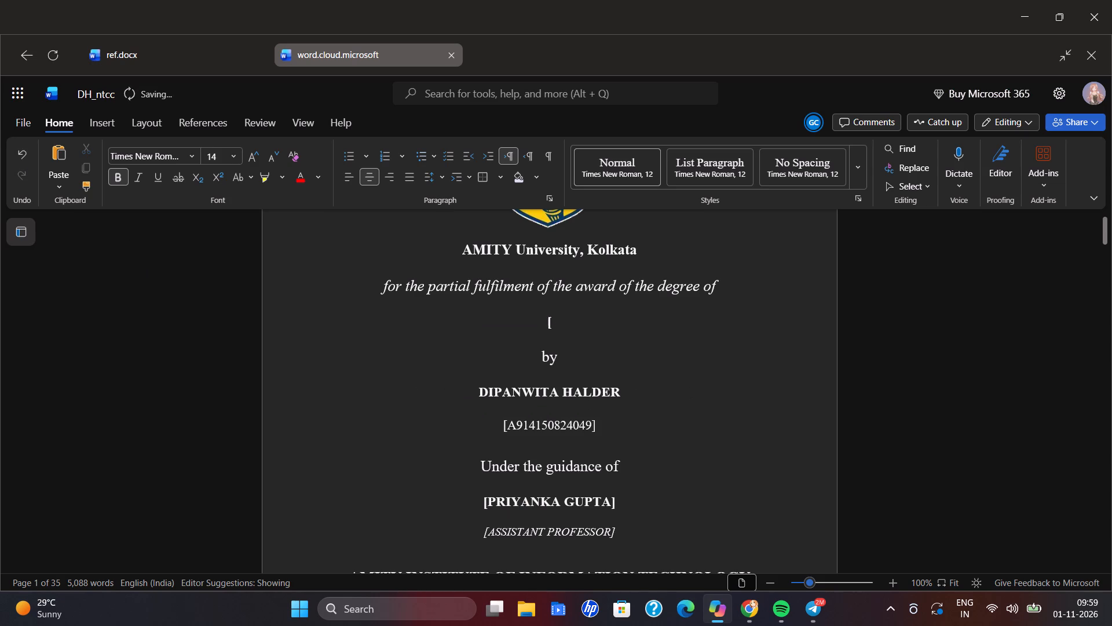
text(BCA)
key(shift+parenleft)
text(hon)
key(BackSpace)
key(Delete)
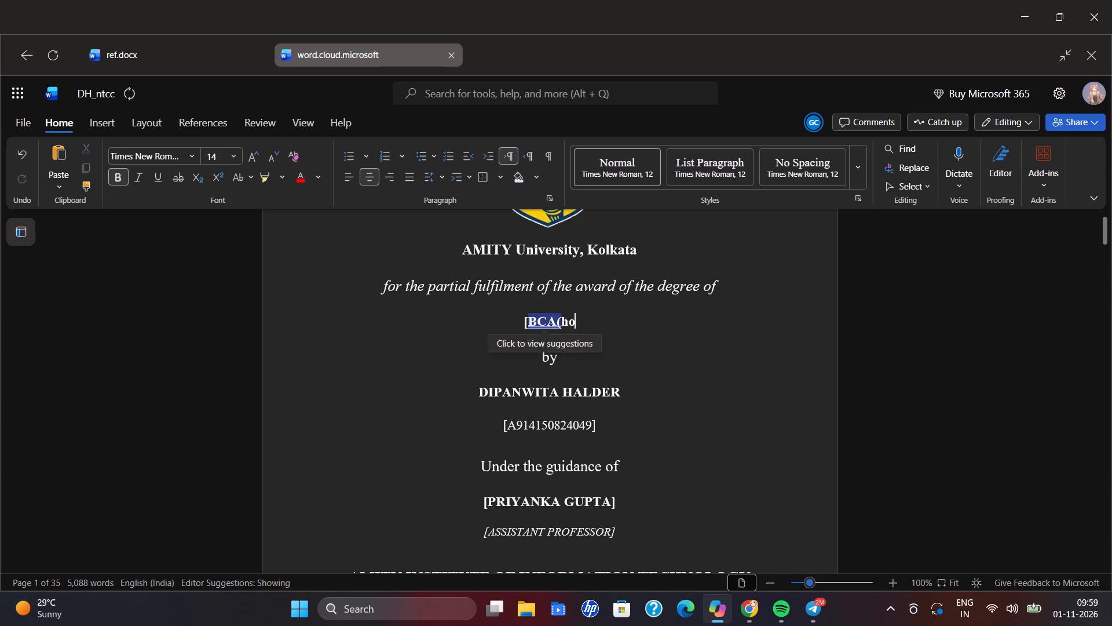
key(BackSpace)
key(BackSpace)
key(Right)
key(Right)
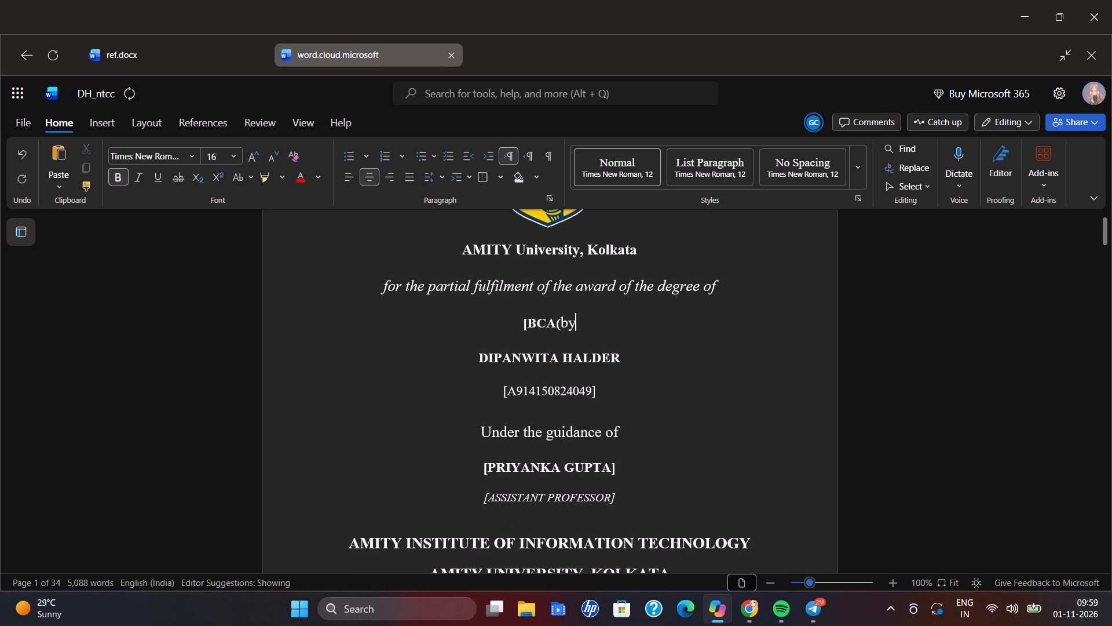
key(BackSpace)
key(BackSpace)
Complete the degree line as "BCA(Honours/Honours with. Research)" and remove its opening square bracket.
text(Honours)
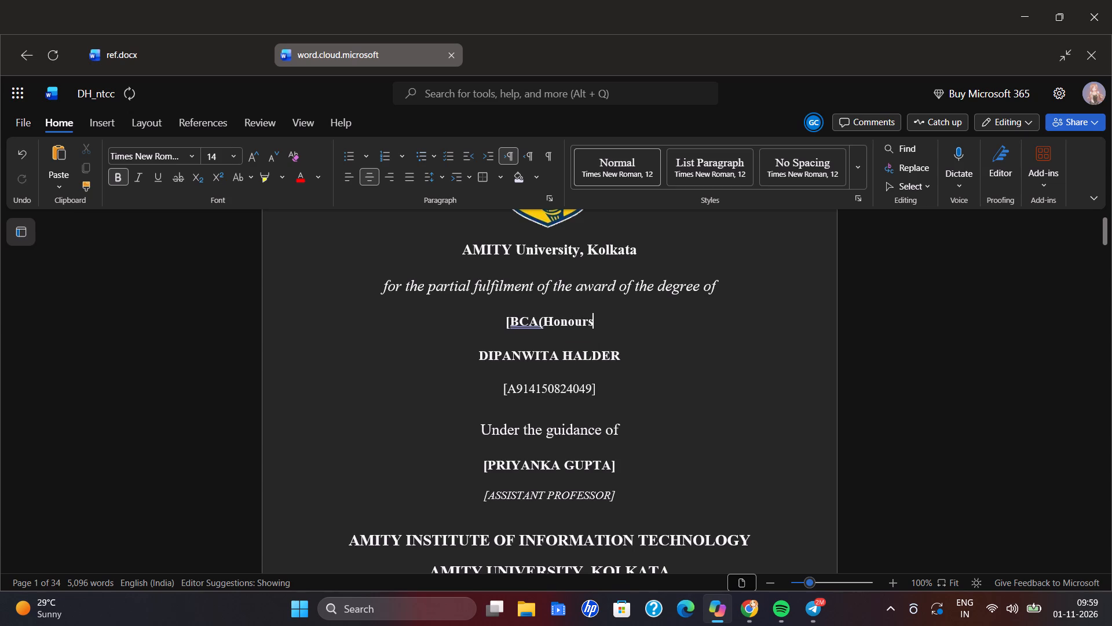
text(/)
key(space)
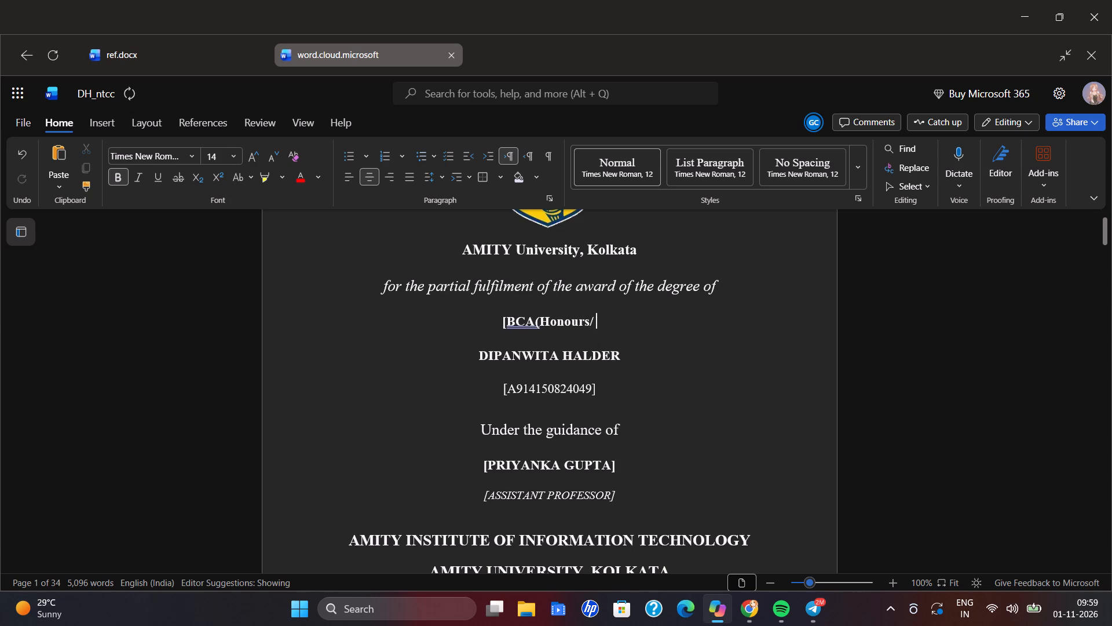
key(BackSpace)
text(Hono)
text(urs with.)
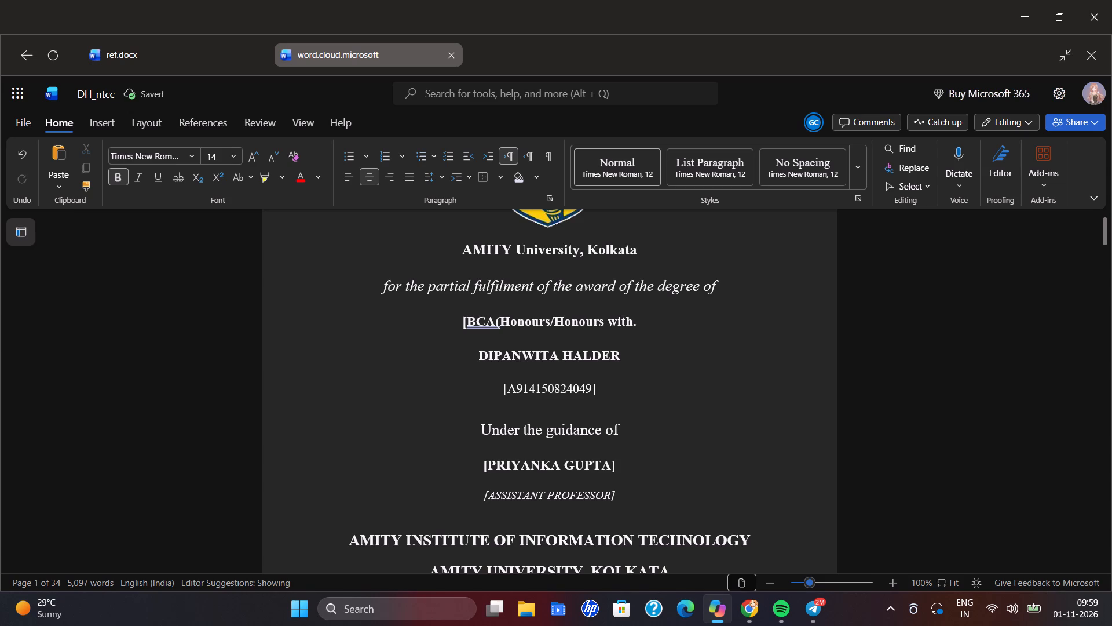
key(space)
text(Research)
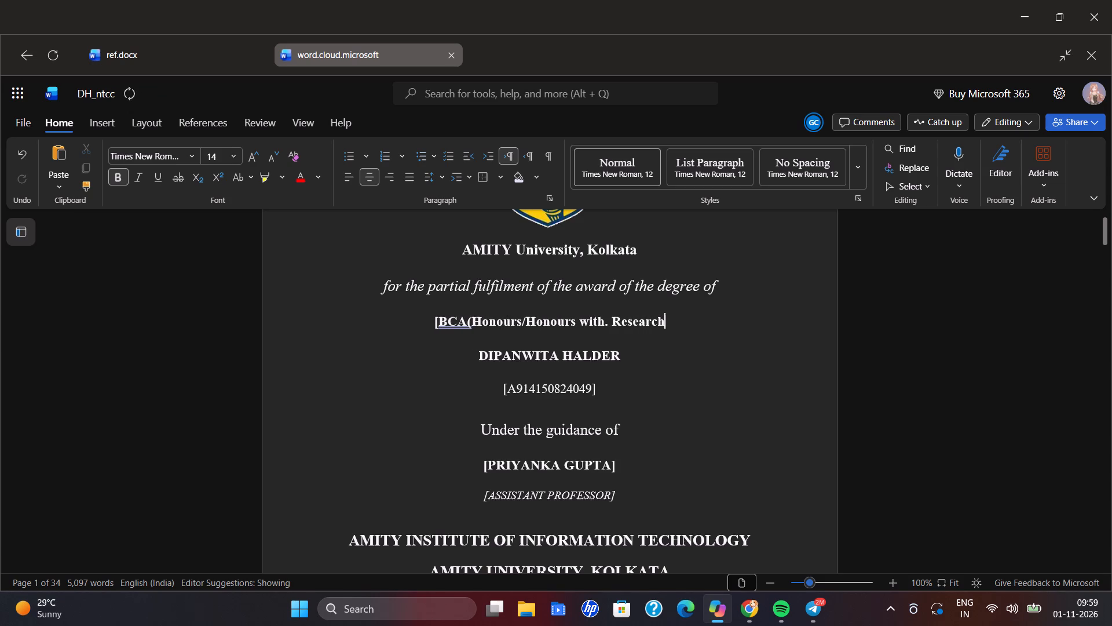
key(shift+parenright)
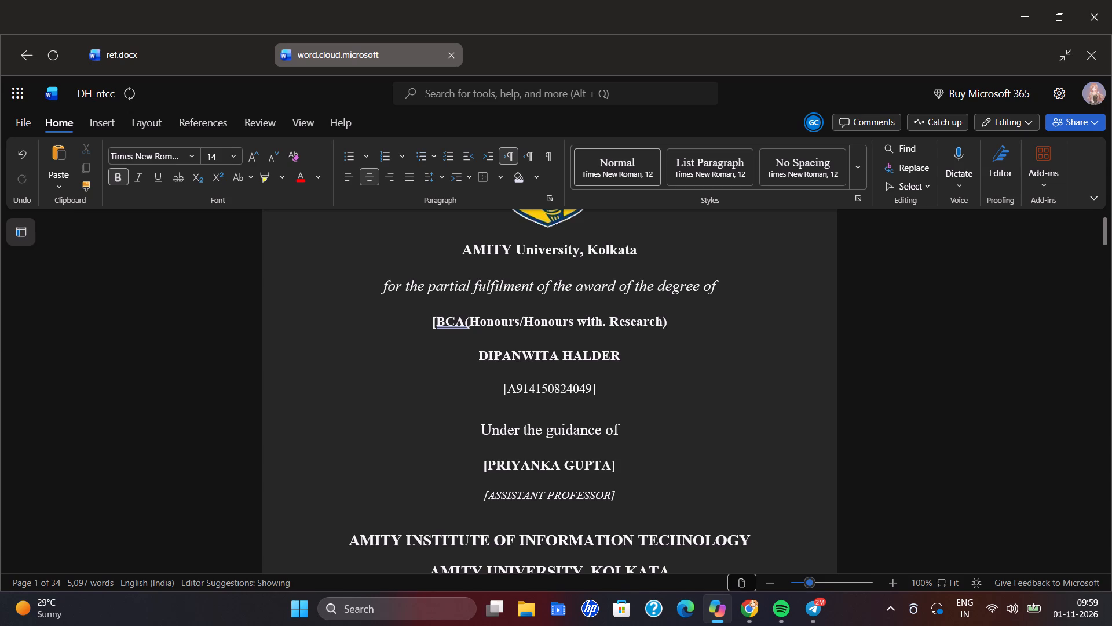
click(438, 321)
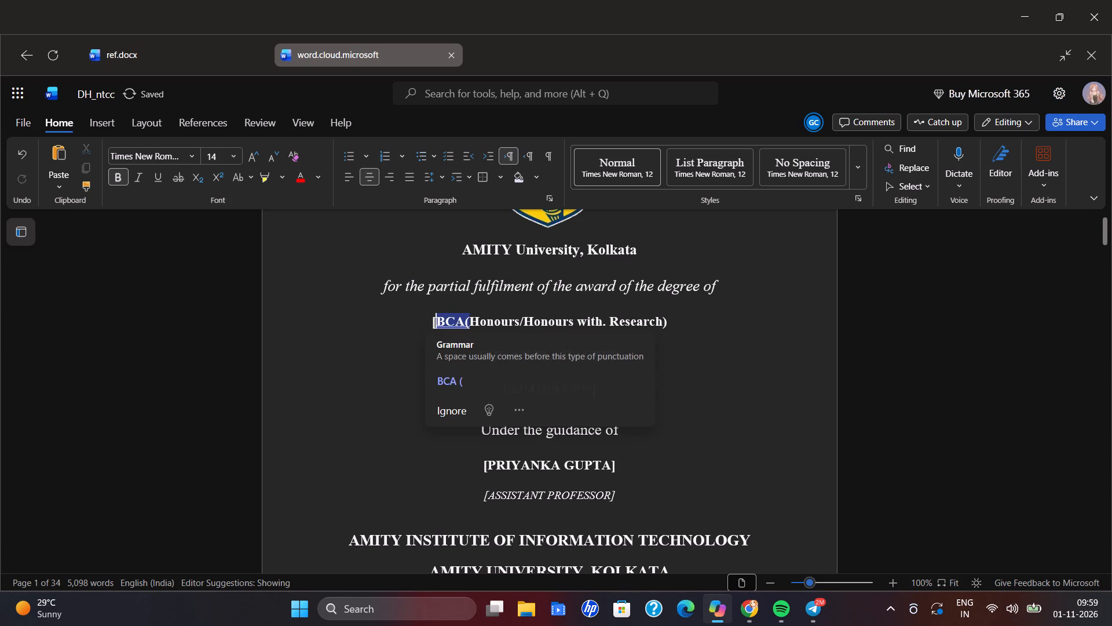
key(BackSpace)
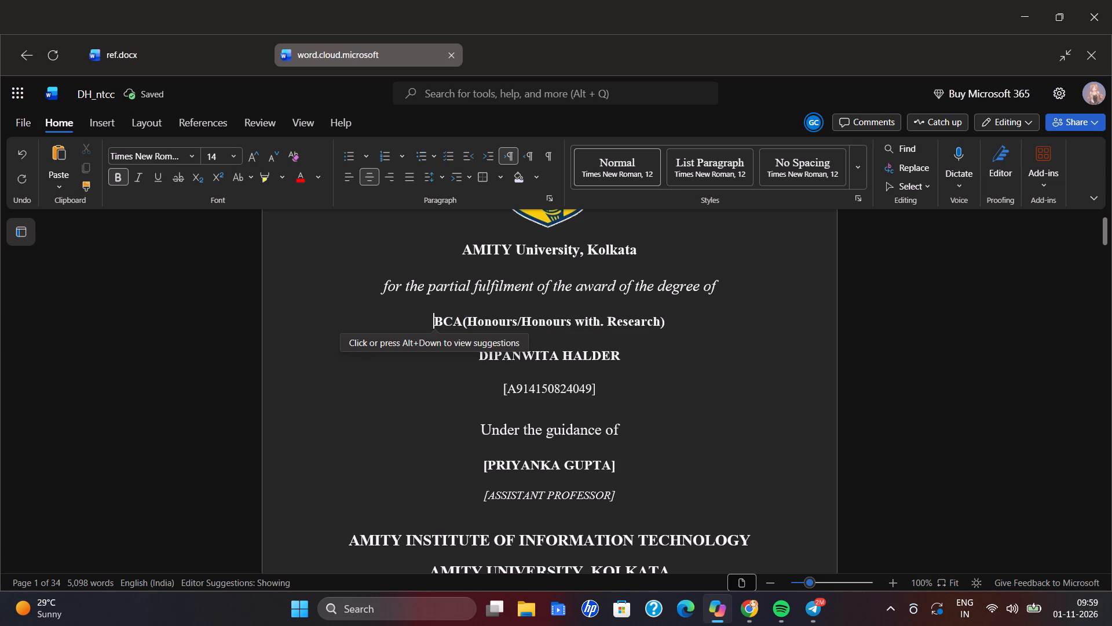
Remove the square brackets around the student's enrolment number on the title page.
click(601, 391)
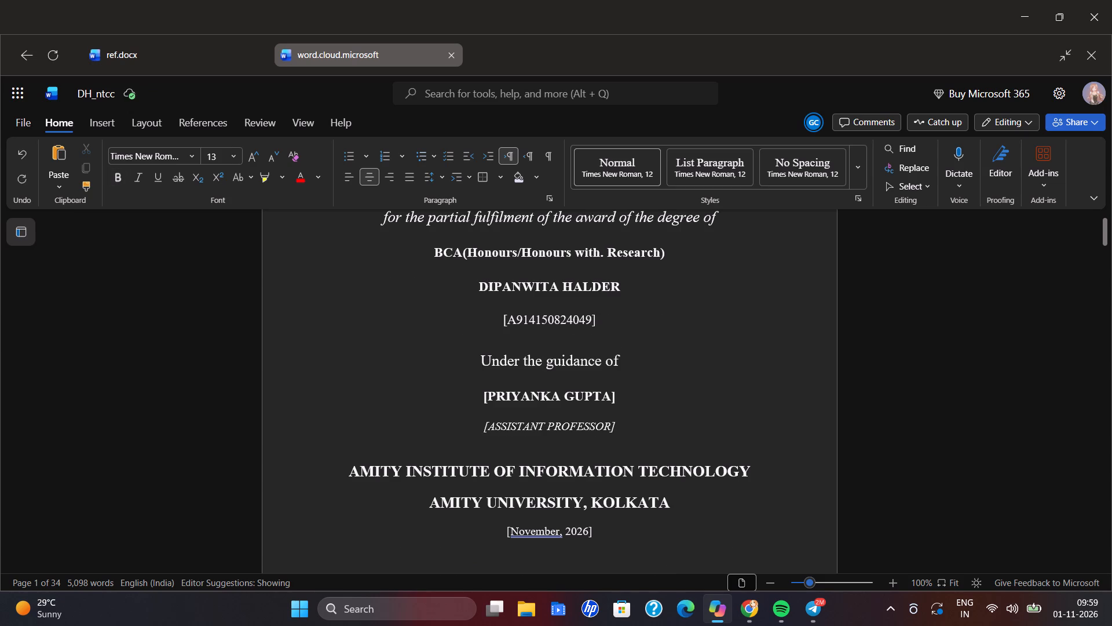
key(BackSpace)
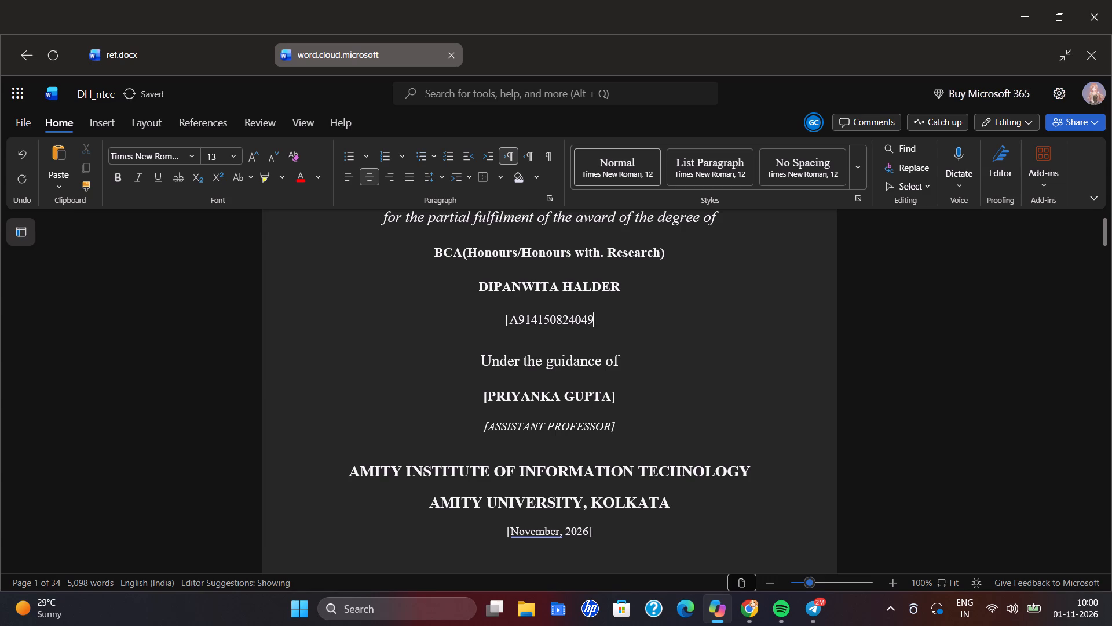
key(Left)
key(Left)
key(Left)
key(Left)
key(Left)
key(Left)
key(Left)
key(Left)
key(Left)
key(Left)
key(Left)
key(Left)
key(Left)
key(BackSpace)
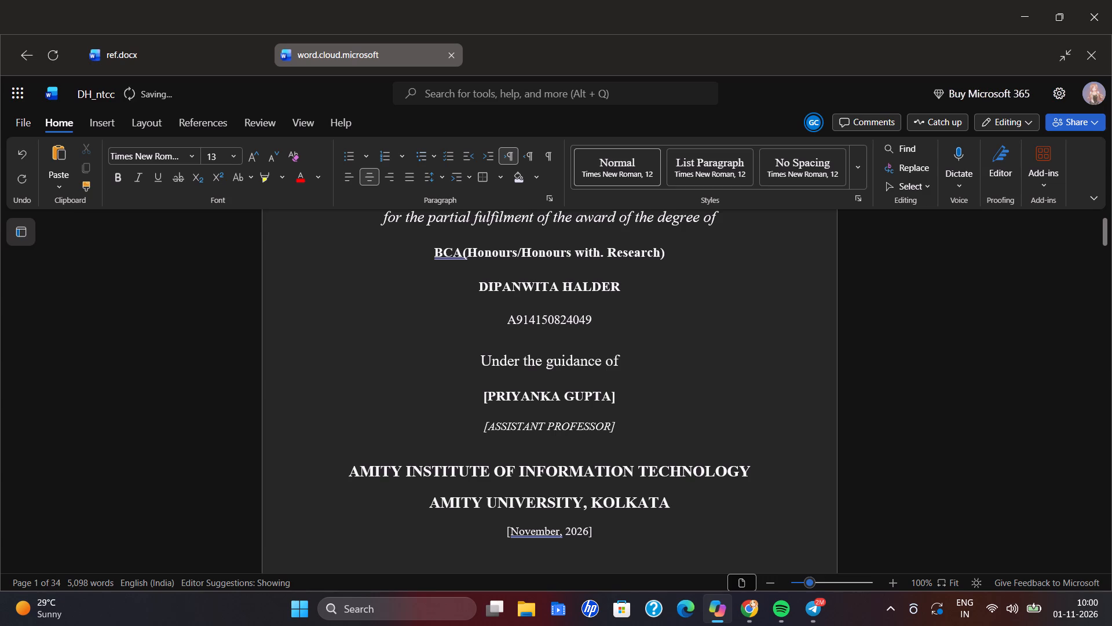
Remove the square brackets around the guide's name on the title page and prefix the name with "Ms.".
click(619, 394)
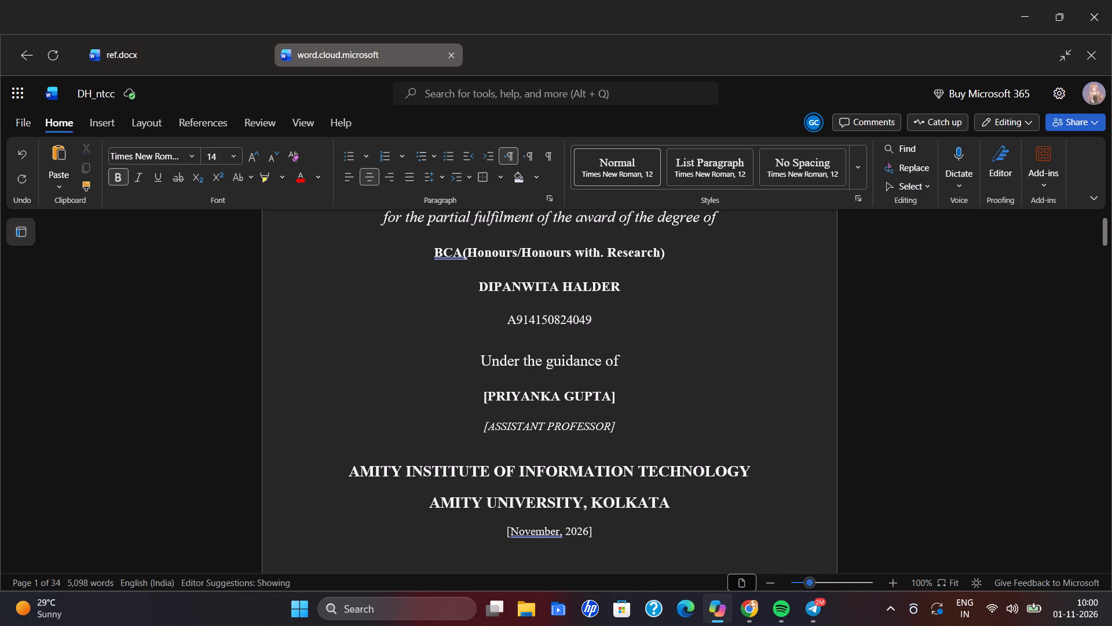
key(Home)
key(Right)
key(Home)
key(Right)
key(BackSpace)
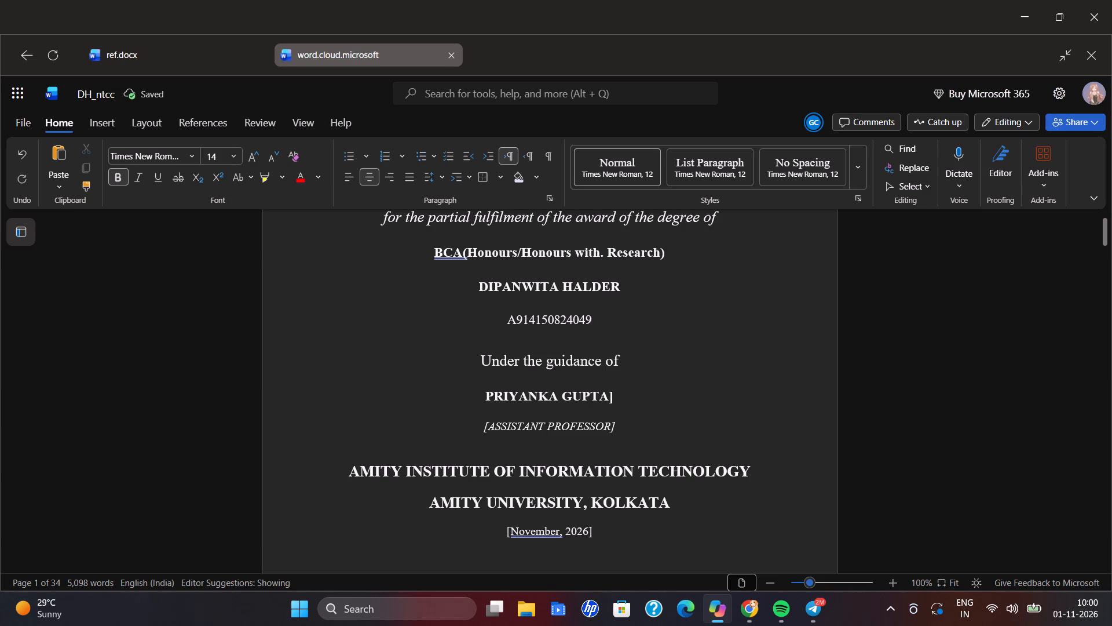
key(shift+m)
text(s.)
key(space)
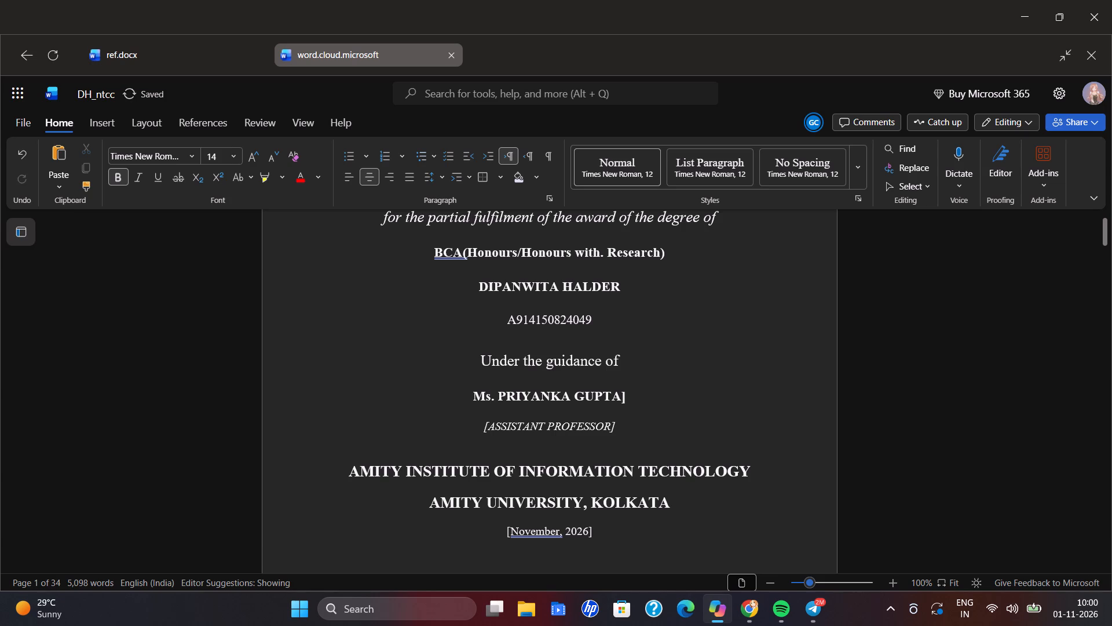
click(648, 391)
key(BackSpace)
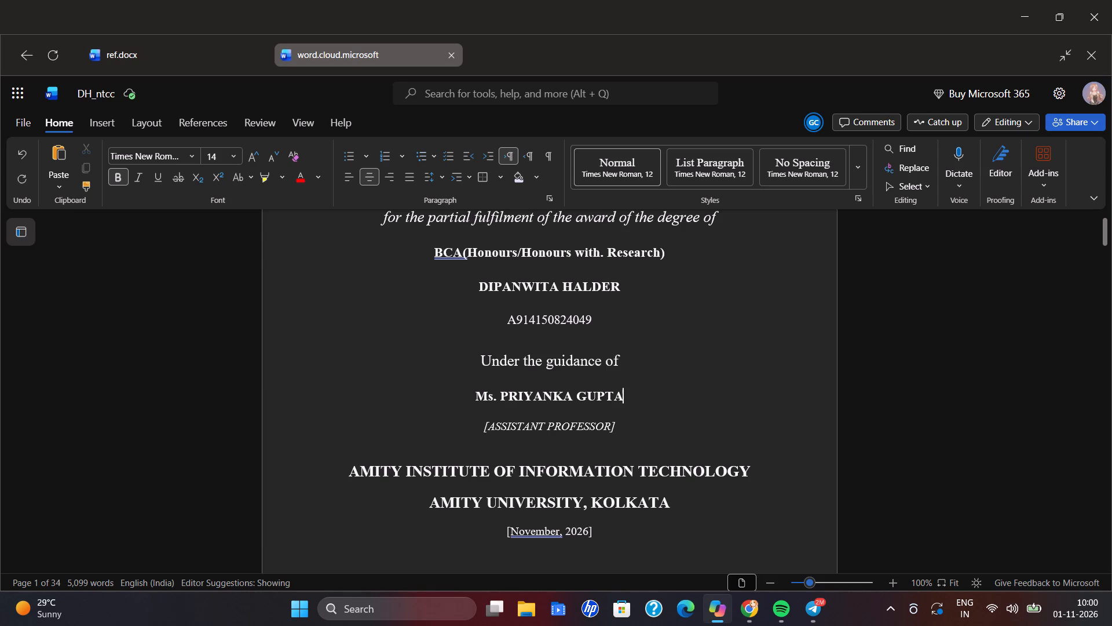
In the Declaration paragraph, replace the opening square bracket before "BCA(Honours/Honours with Research" with a space and delete the closing one.
drag(1102, 235, 1102, 234)
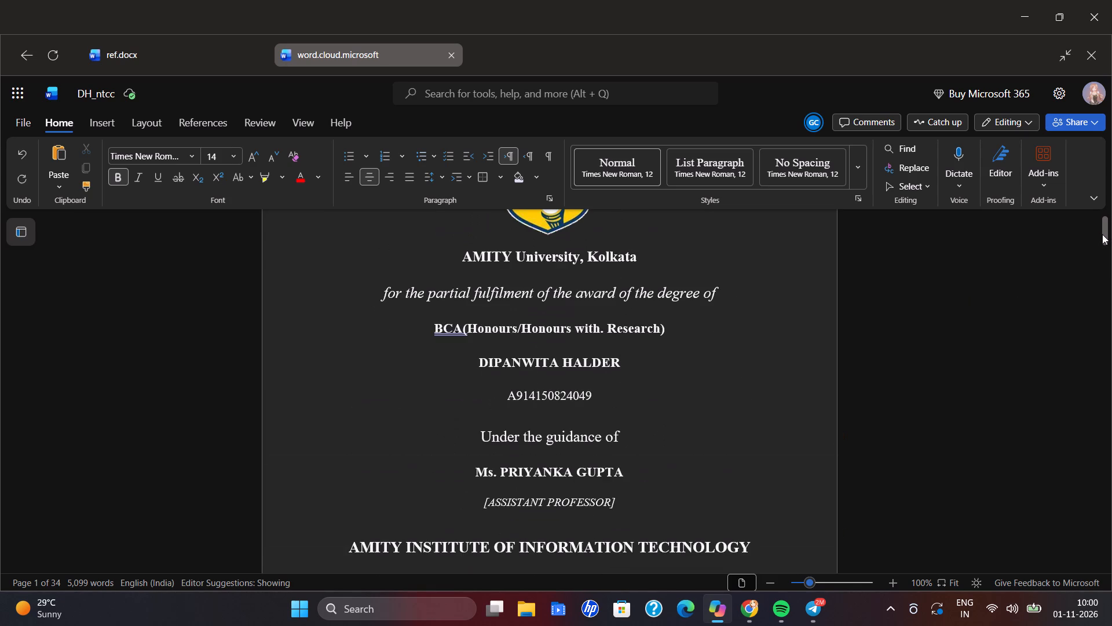
drag(1102, 234, 1102, 237)
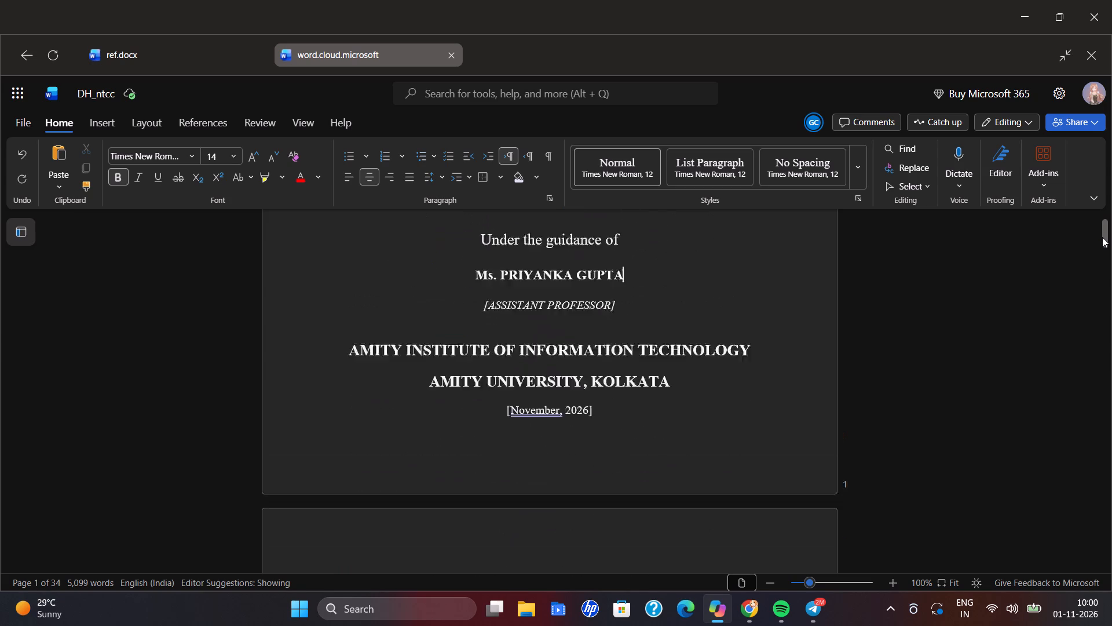
drag(1102, 237, 1101, 246)
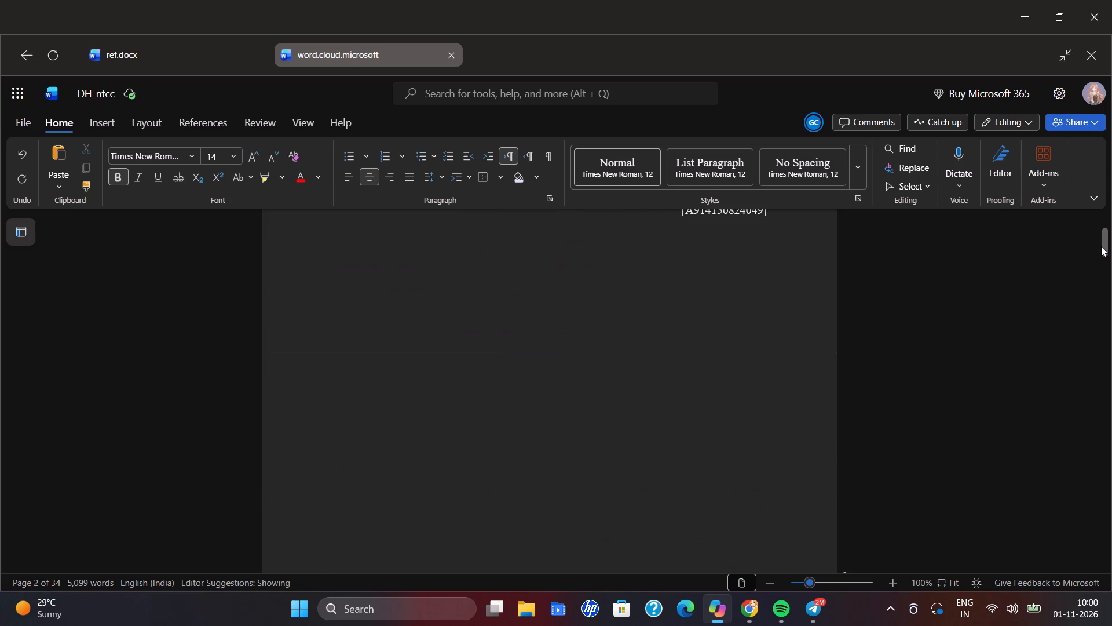
drag(1101, 246, 1099, 240)
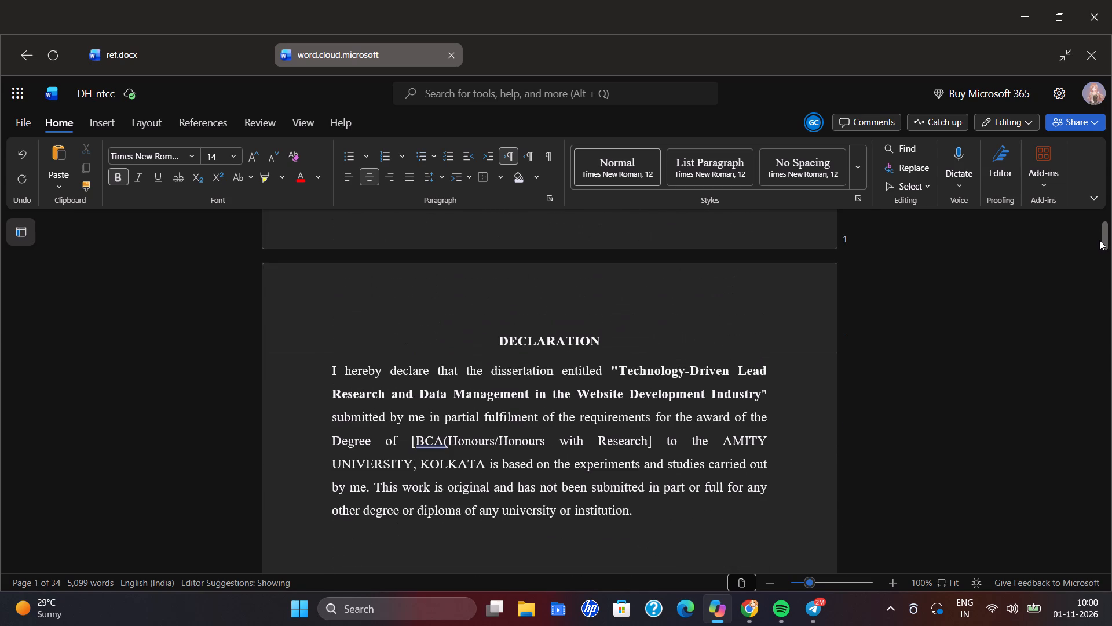
drag(1099, 240, 1099, 241)
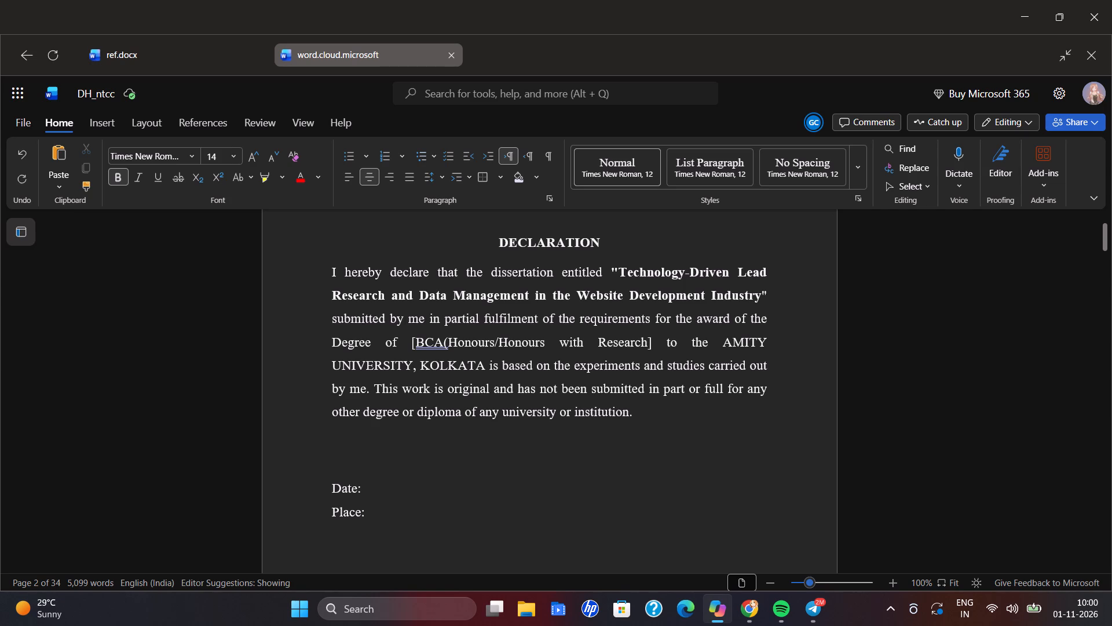
click(416, 345)
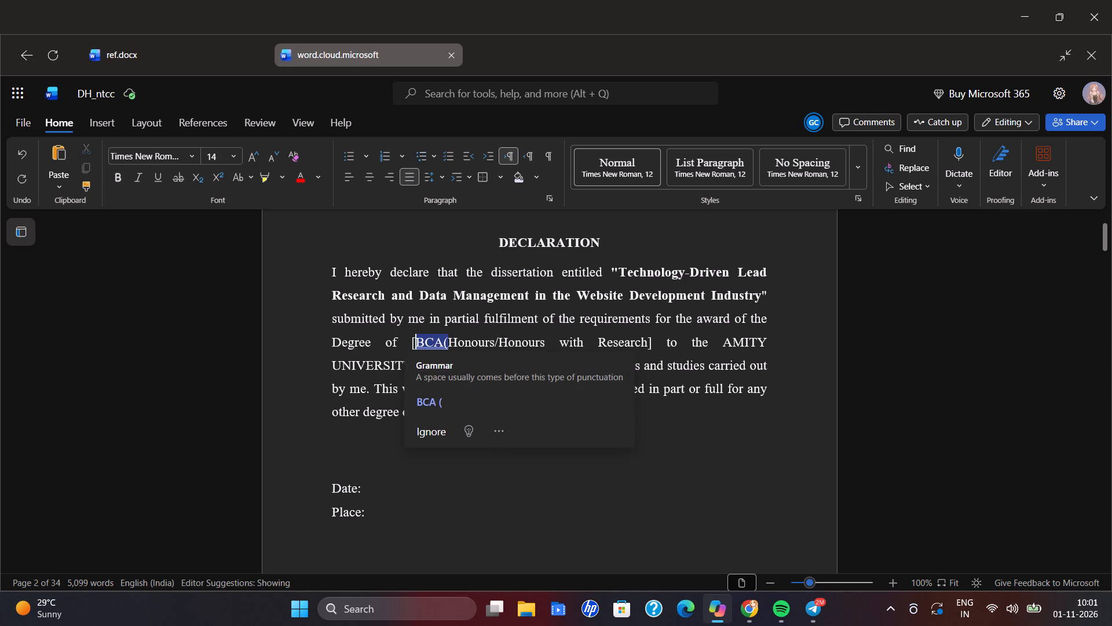
key(BackSpace)
key(space)
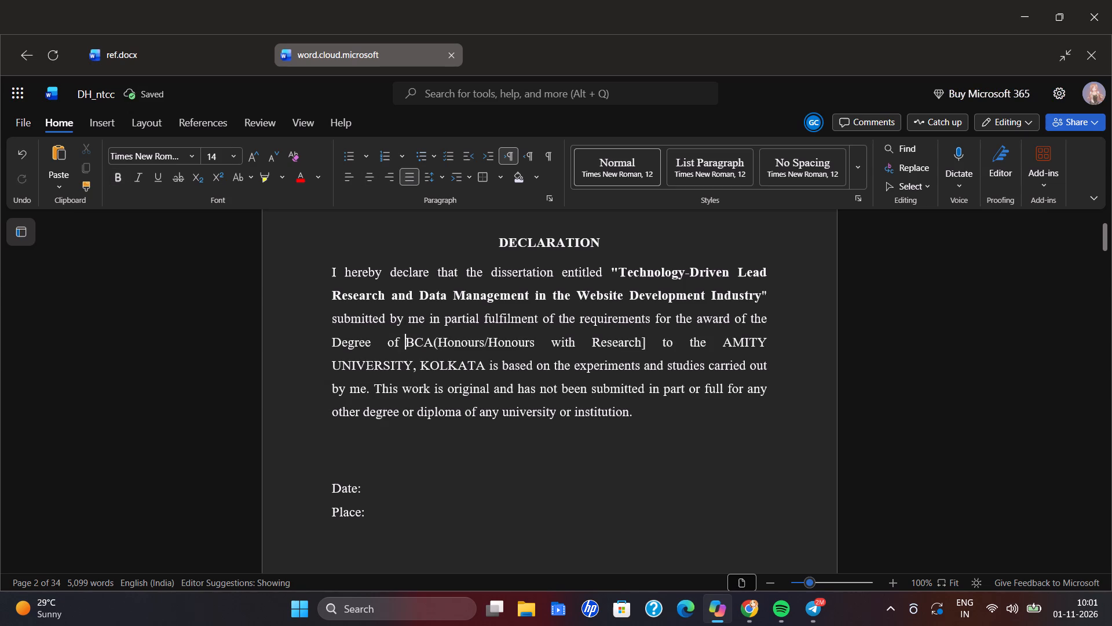
click(646, 344)
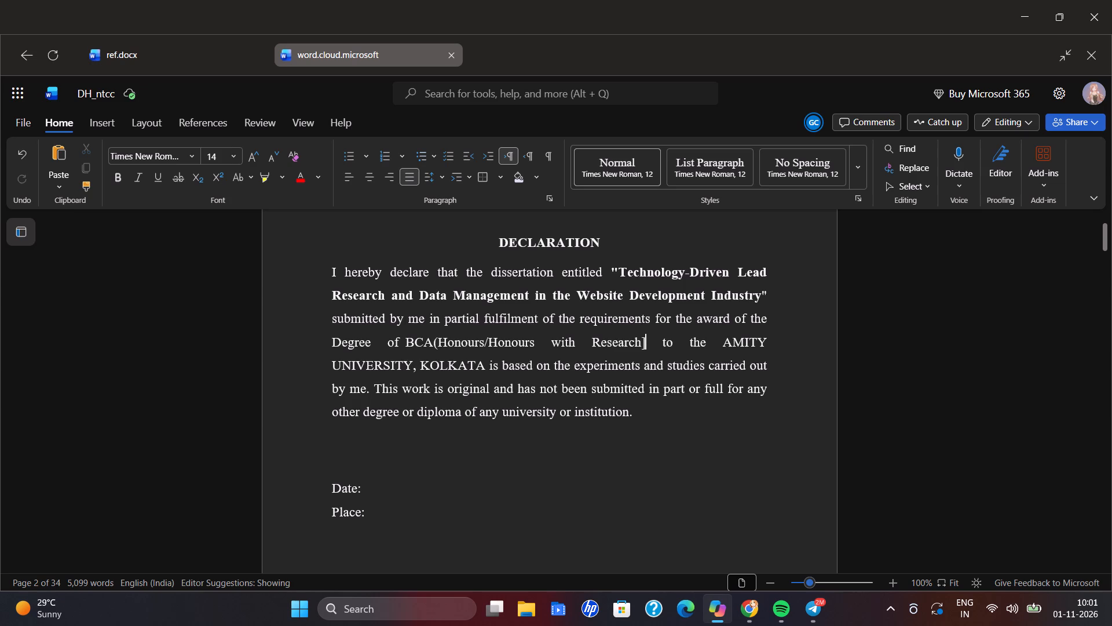
key(BackSpace)
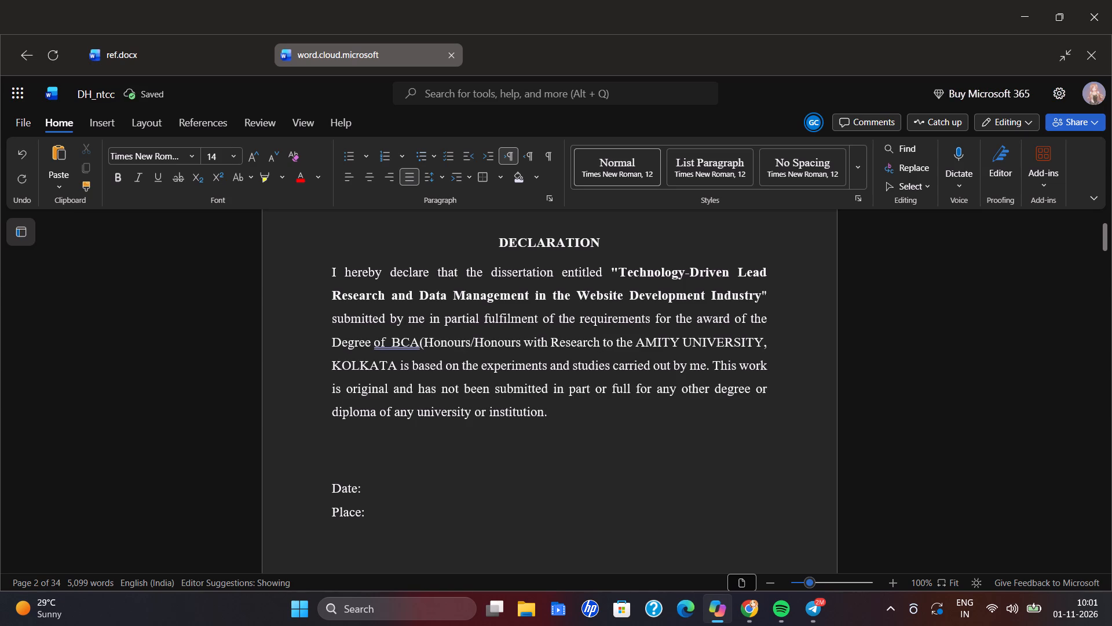
drag(685, 401, 763, 351)
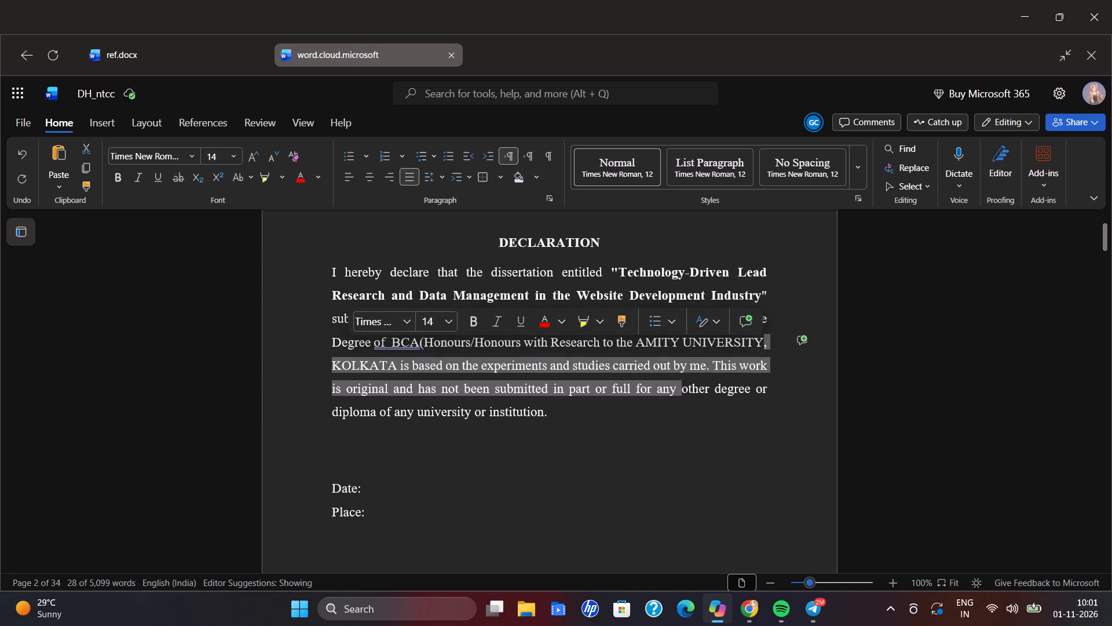
click(365, 496)
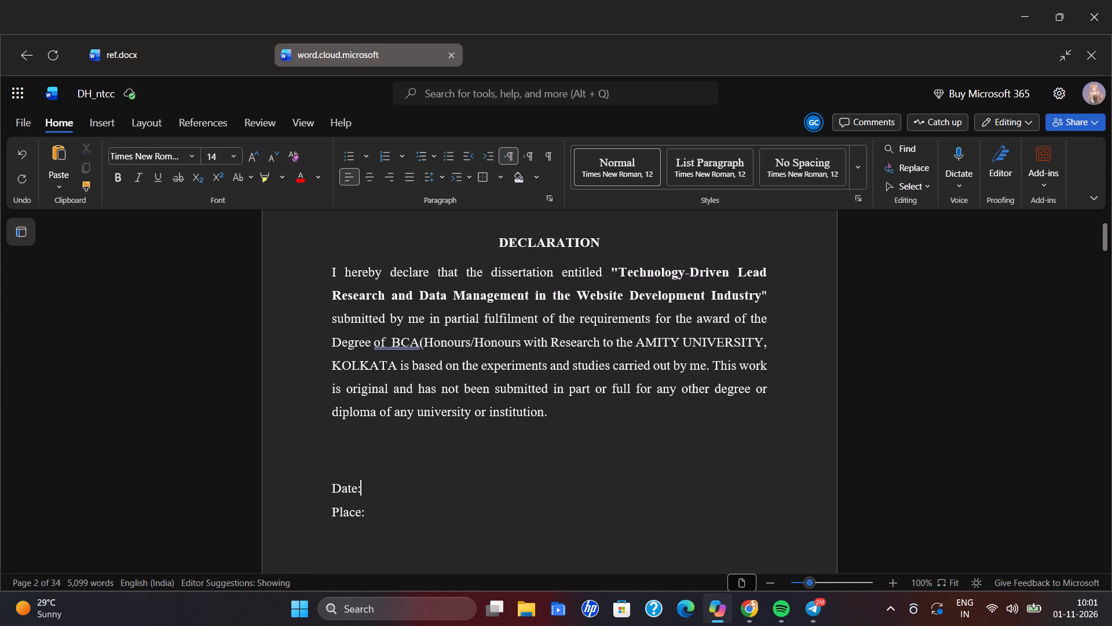
Remove the square brackets around the student's name in the Declaration's signature block.
click(1106, 234)
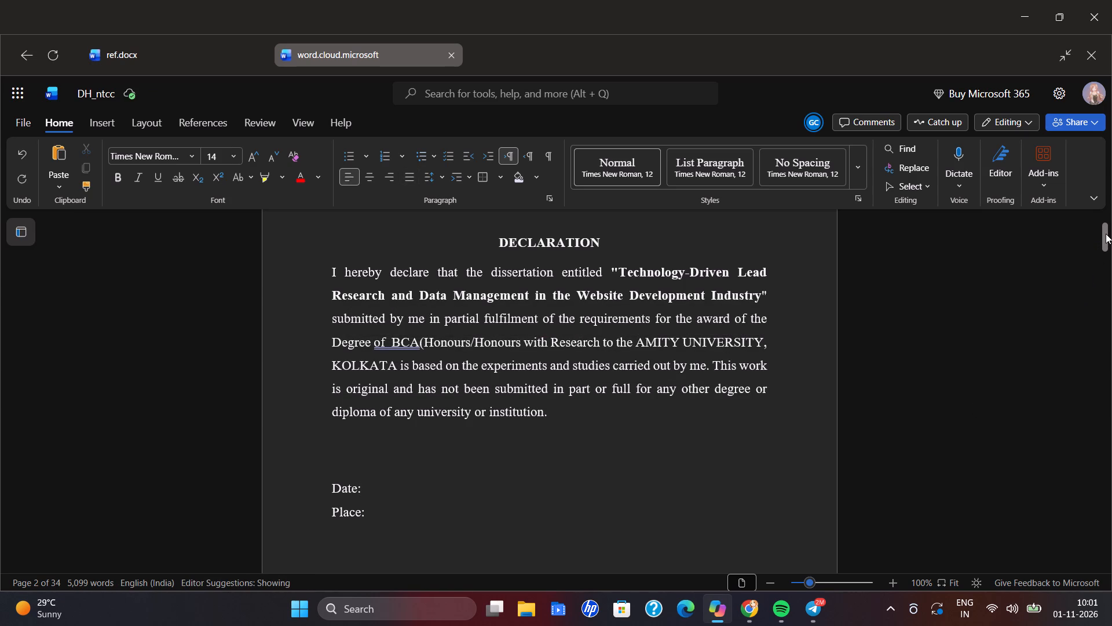
double_click(1106, 241)
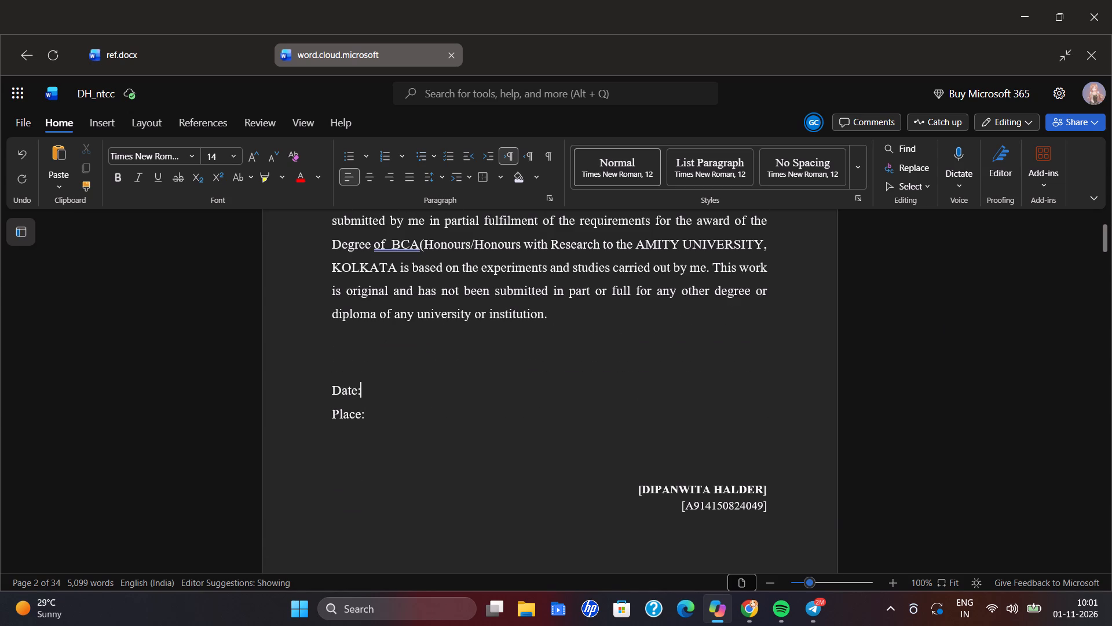
click(764, 491)
click(770, 491)
key(BackSpace)
key(Left)
key(Left)
key(Left)
key(Left)
key(Left)
key(Left)
key(Left)
key(Left)
key(Left)
key(Left)
key(Left)
key(Left)
key(Left)
key(Left)
key(Left)
key(Left)
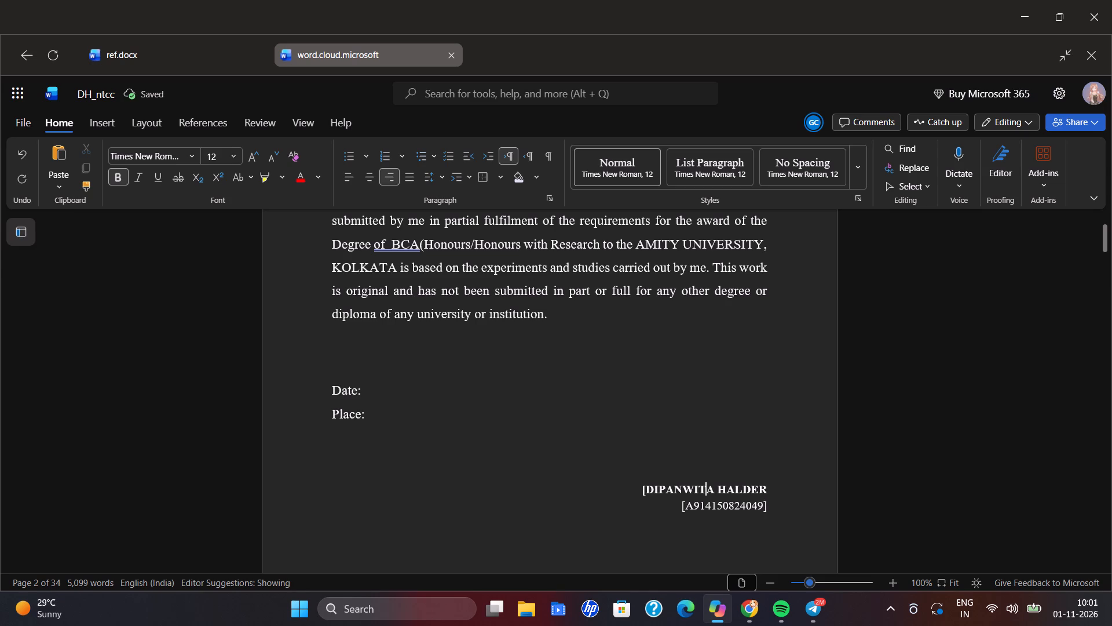
key(BackSpace)
Remove the square brackets around the enrolment number beneath the student's name in the Declaration.
click(773, 504)
key(BackSpace)
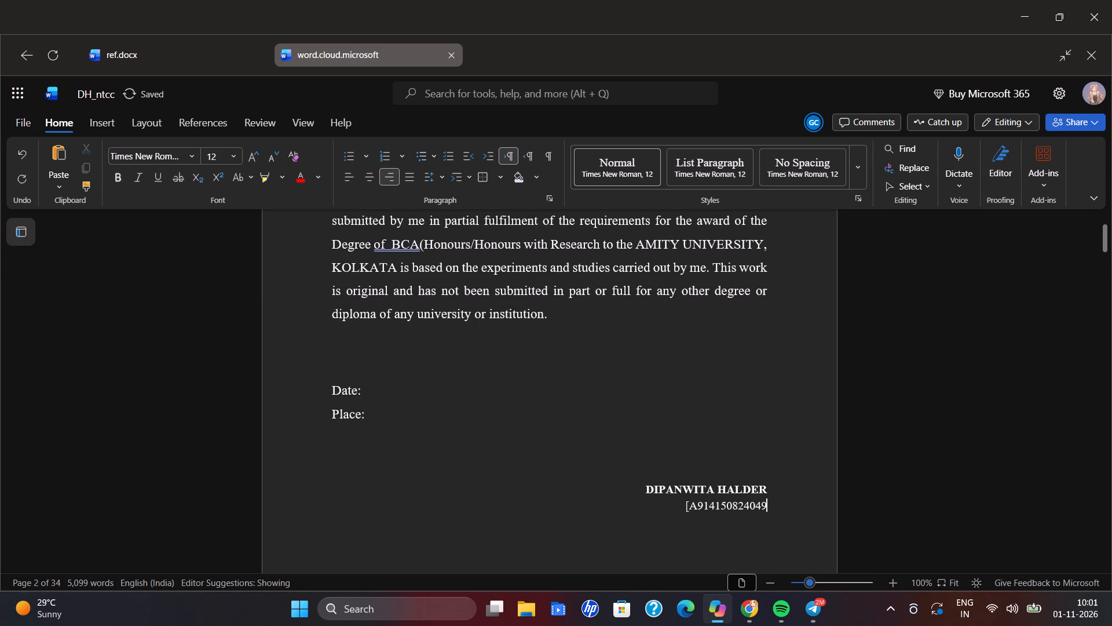
key(Left)
key(Left)
key(Left)
key(Left)
key(Left)
key(Left)
key(Left)
key(Left)
key(Left)
key(Left)
key(Left)
key(Left)
key(Left)
key(BackSpace)
Look through the report from the Declaration to Chapter 5, then back to the literature review sections, reviewing their contents and unfilled placeholders.
double_click(1107, 223)
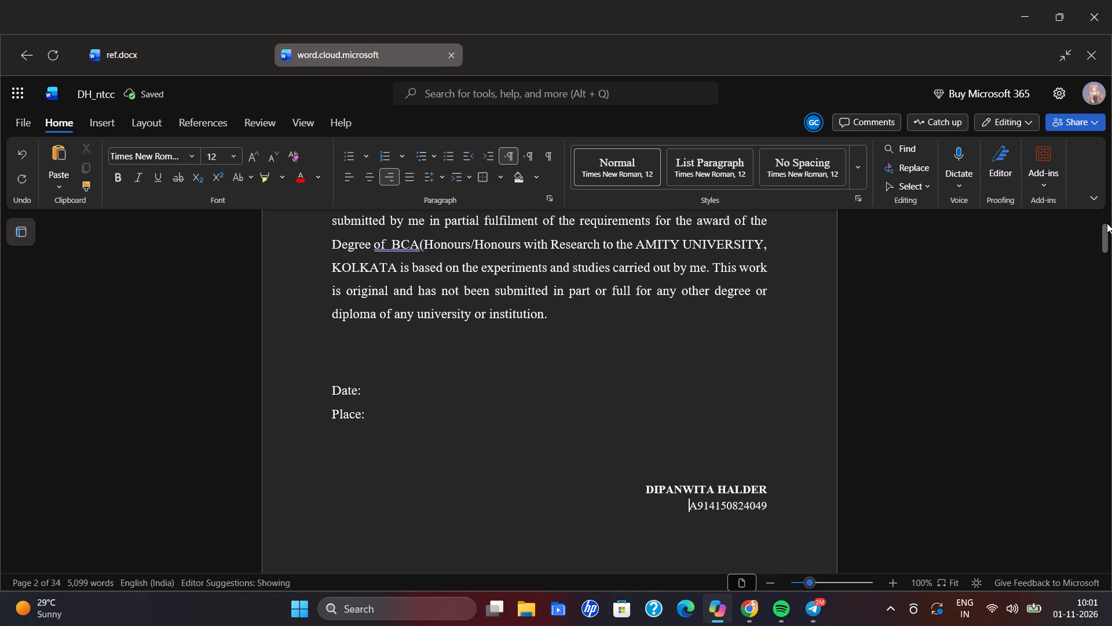
drag(1107, 223, 1102, 244)
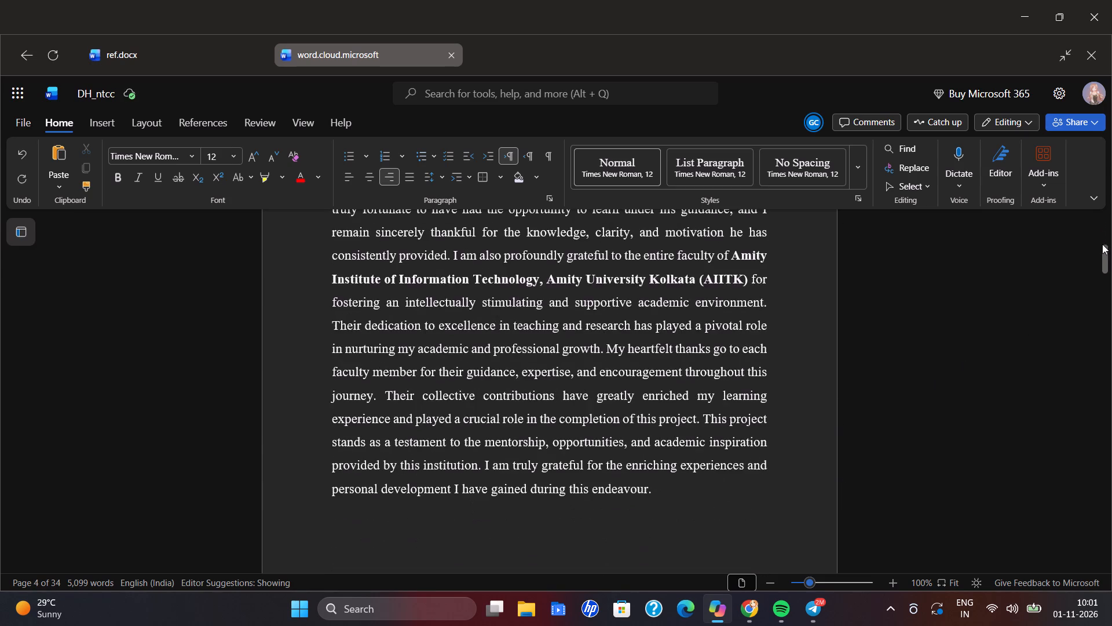
drag(1102, 244, 1106, 286)
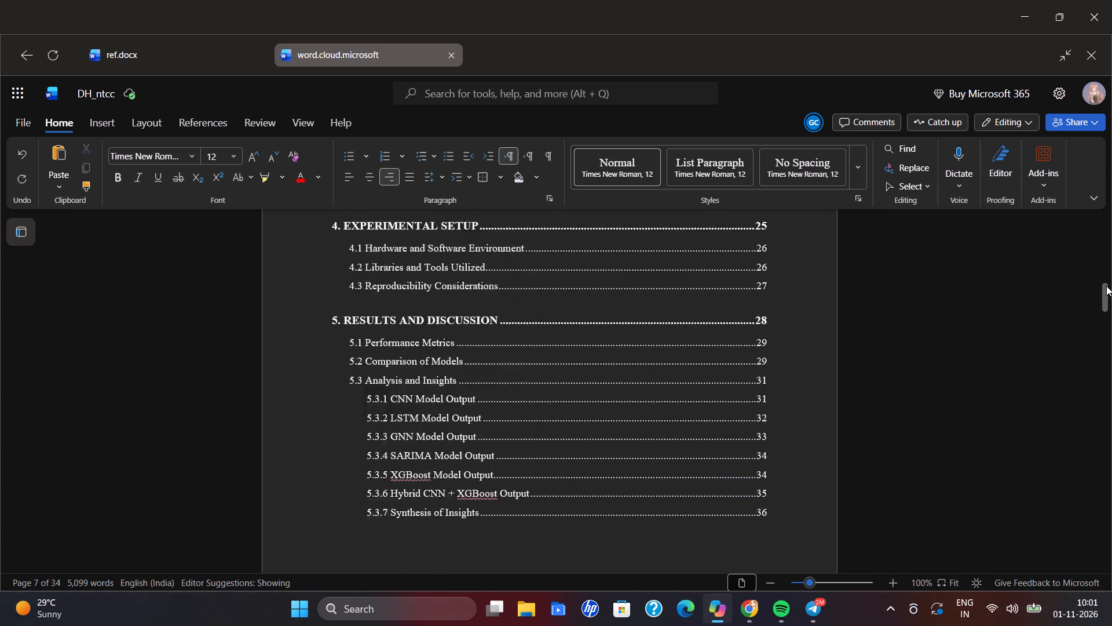
drag(1106, 286, 1107, 310)
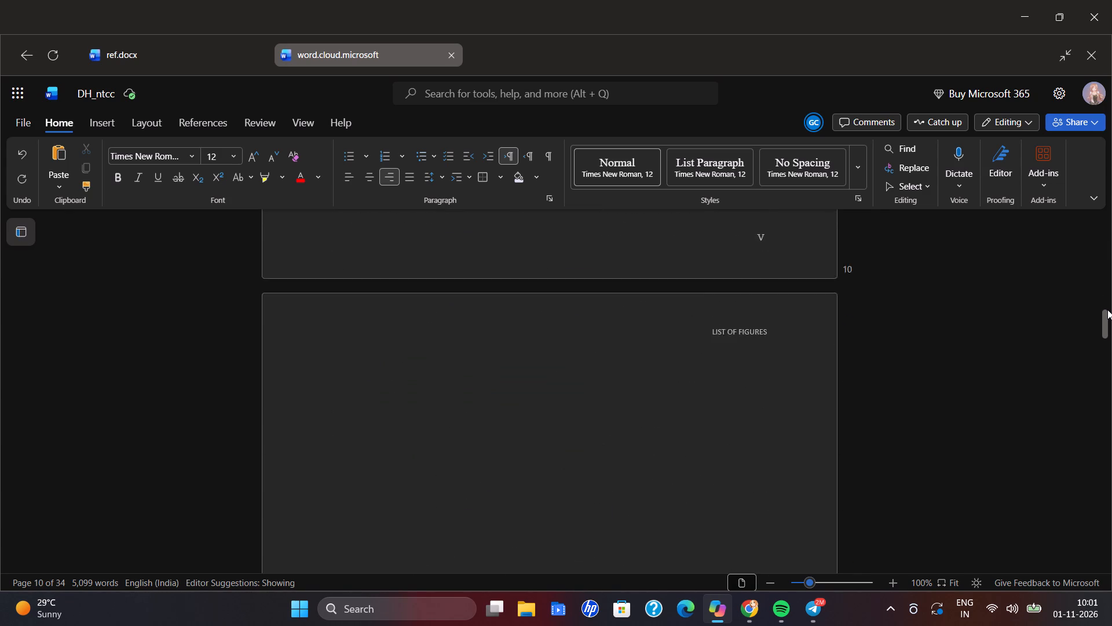
drag(1107, 310, 1109, 333)
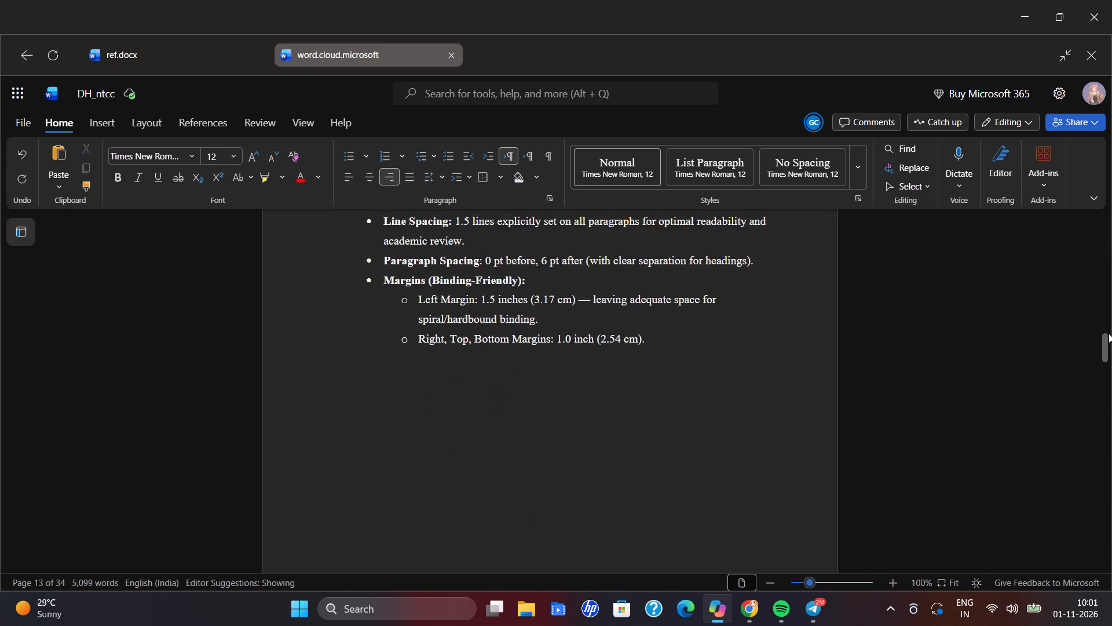
drag(1109, 333, 1111, 352)
drag(1103, 363, 1110, 383)
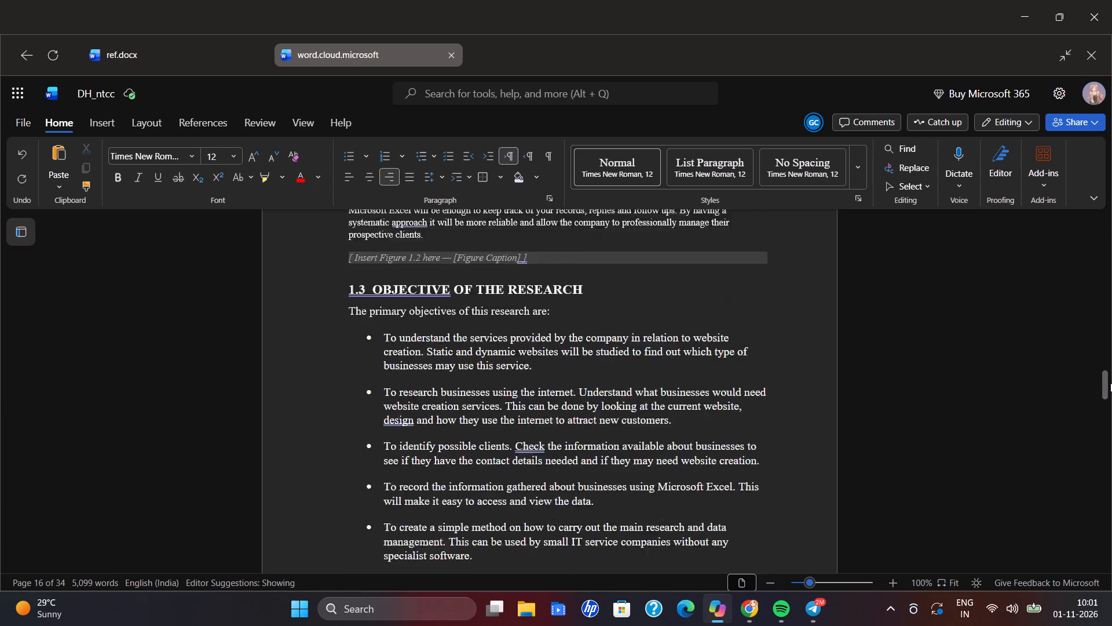
drag(1110, 383, 1111, 404)
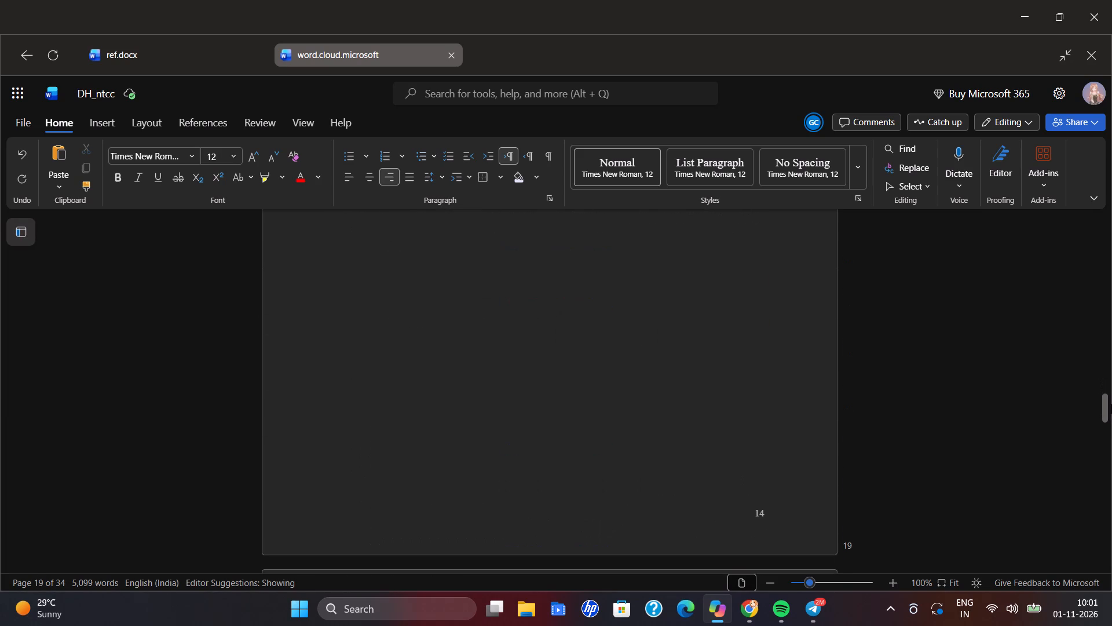
drag(1111, 404, 1109, 470)
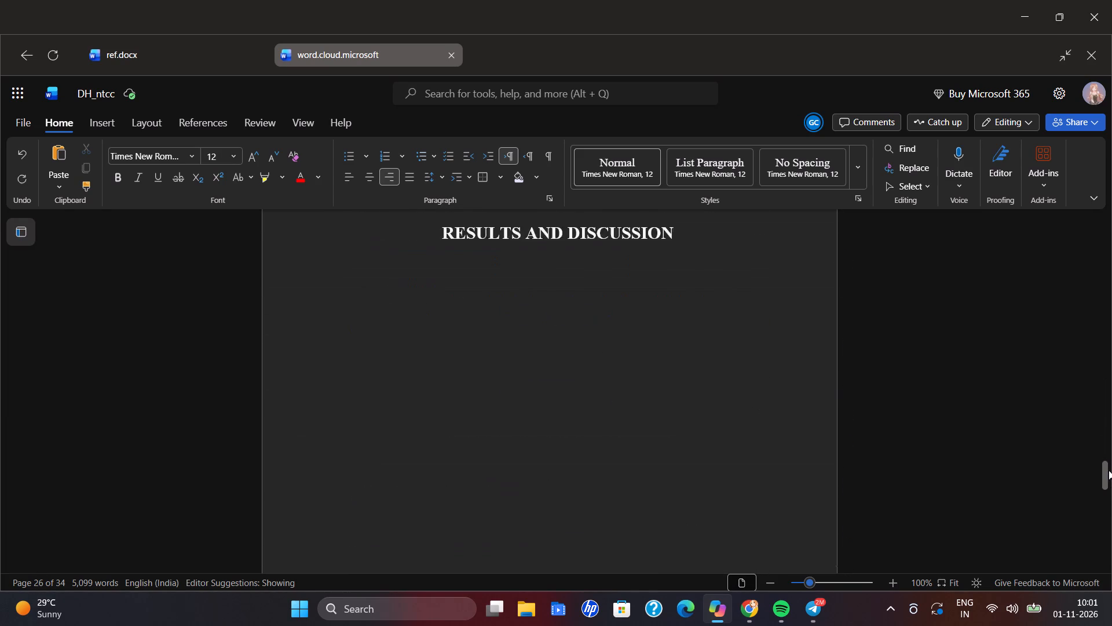
drag(1109, 470, 1105, 471)
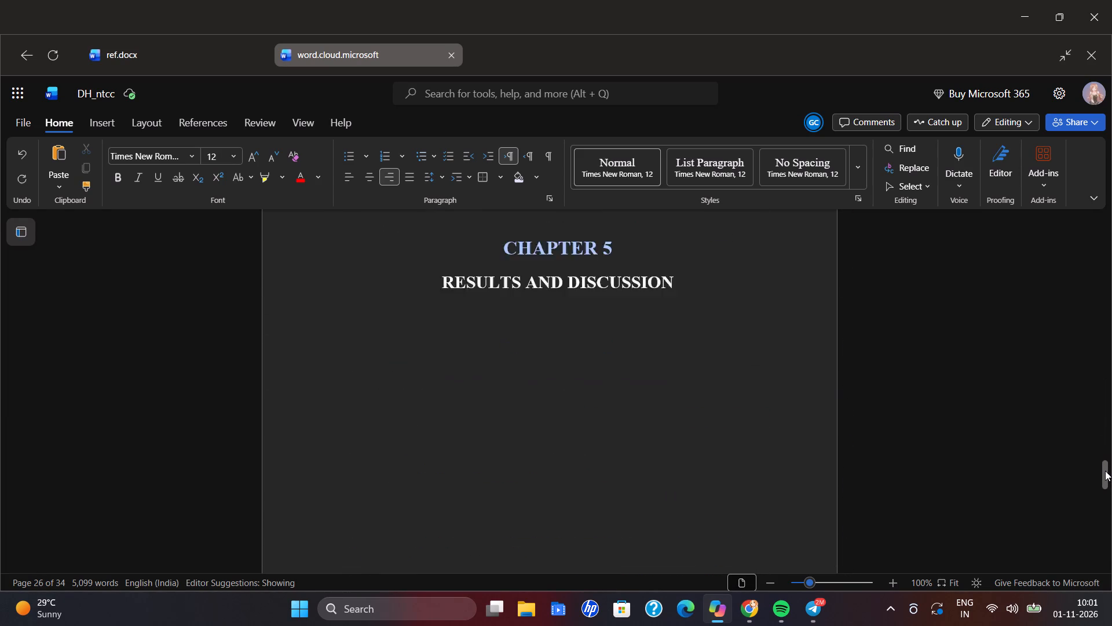
drag(1105, 471, 1099, 445)
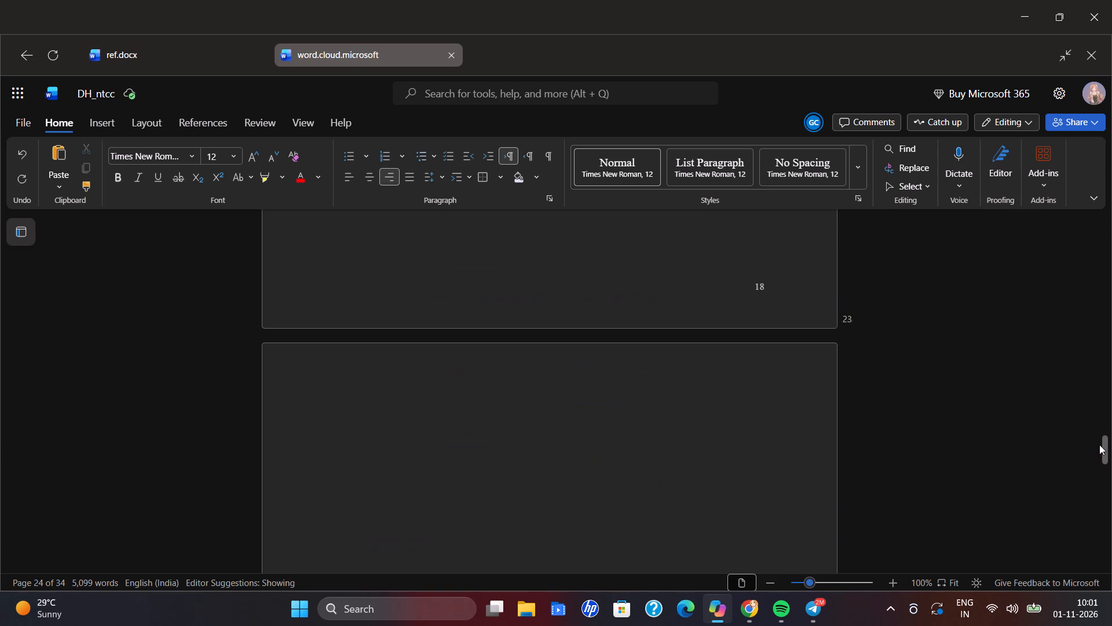
drag(1099, 445, 1095, 429)
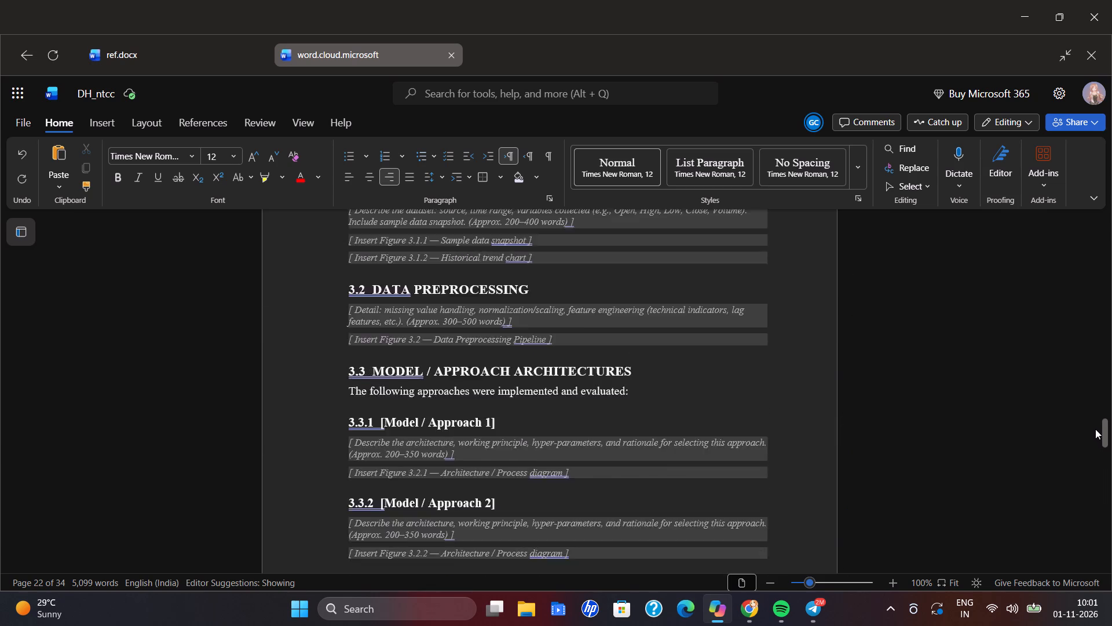
drag(1095, 429, 1092, 412)
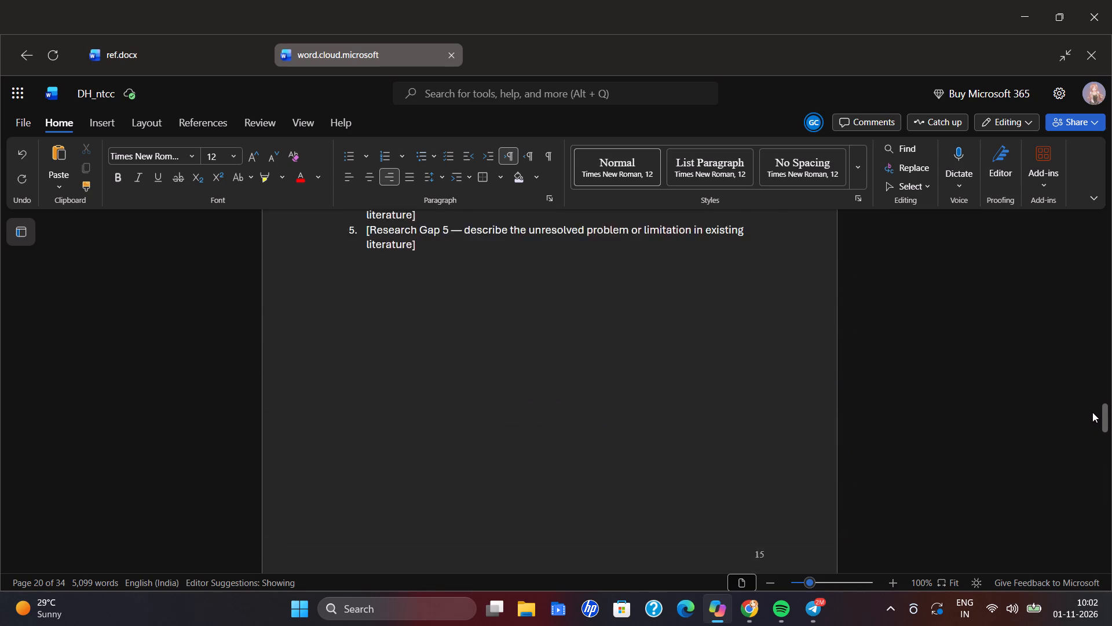
drag(1092, 412, 1091, 409)
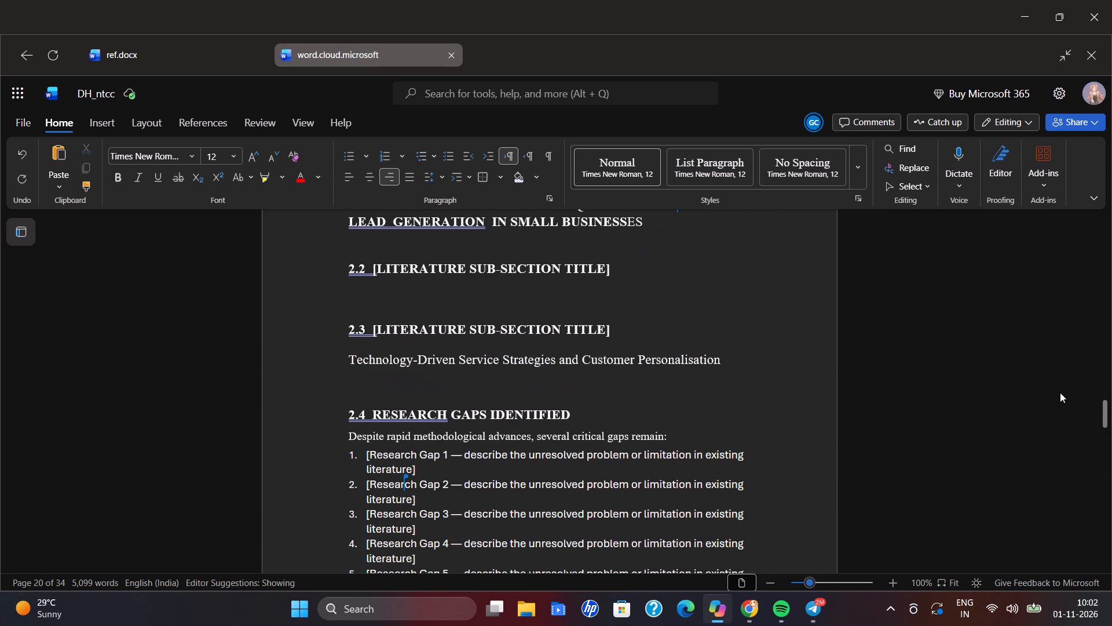
click(1047, 377)
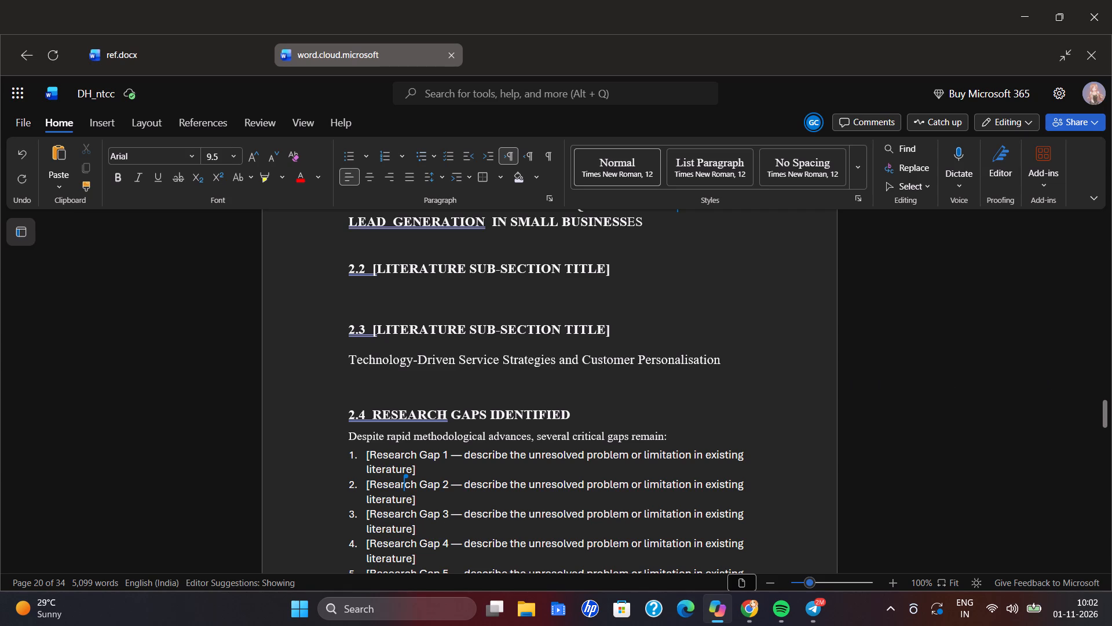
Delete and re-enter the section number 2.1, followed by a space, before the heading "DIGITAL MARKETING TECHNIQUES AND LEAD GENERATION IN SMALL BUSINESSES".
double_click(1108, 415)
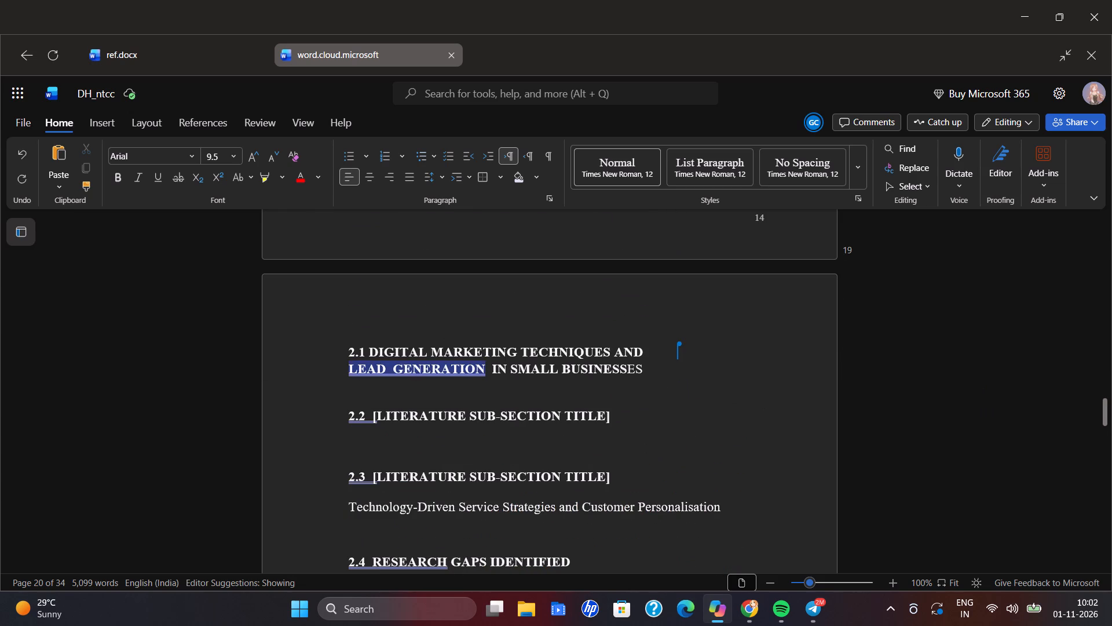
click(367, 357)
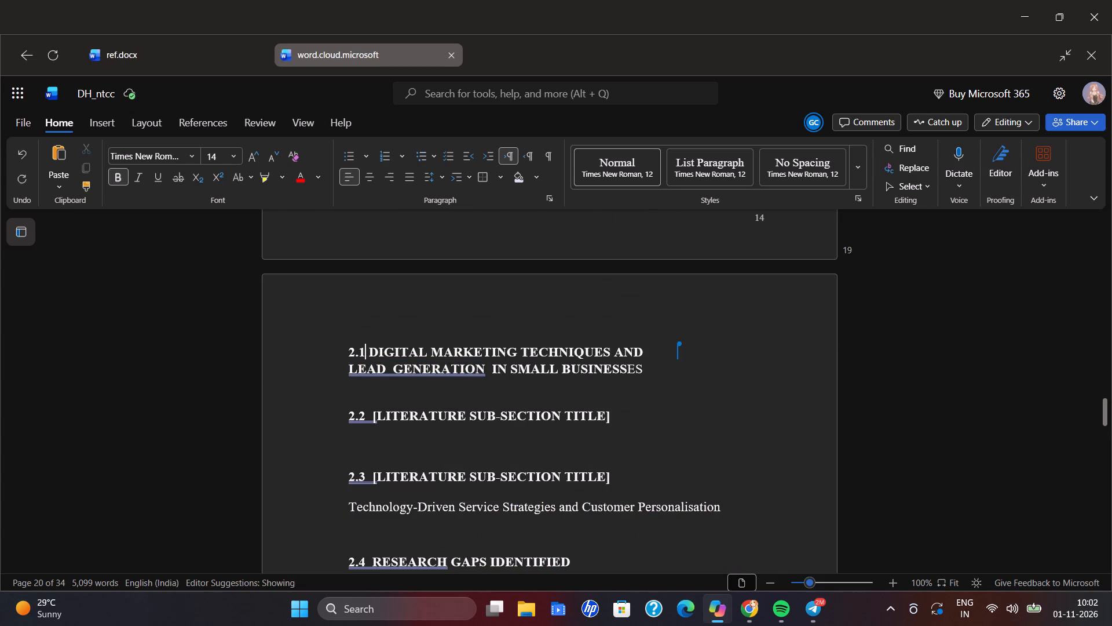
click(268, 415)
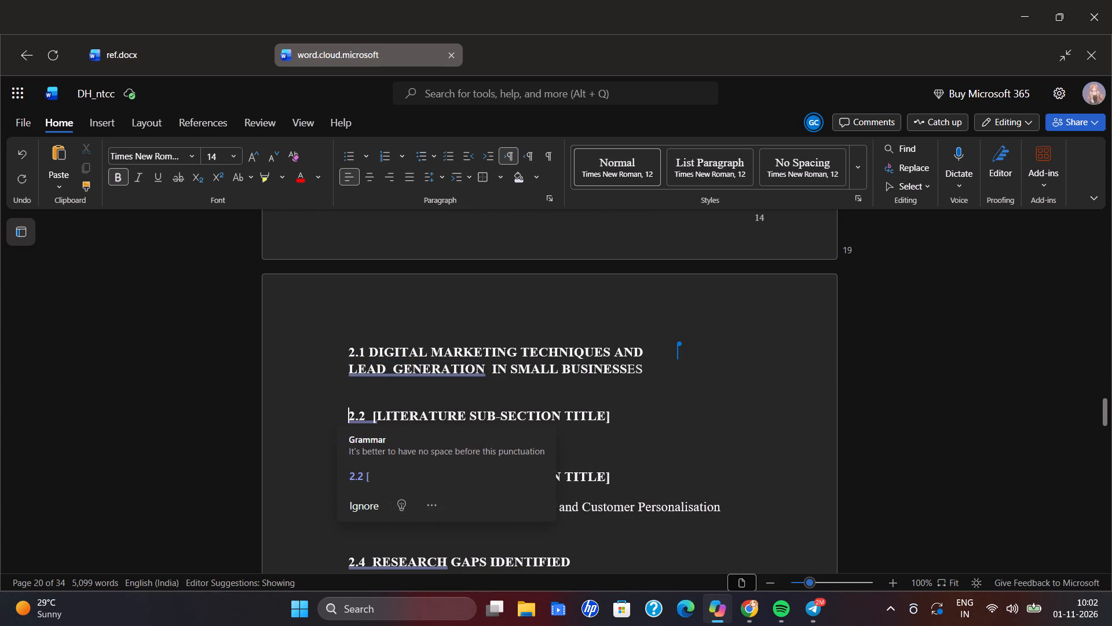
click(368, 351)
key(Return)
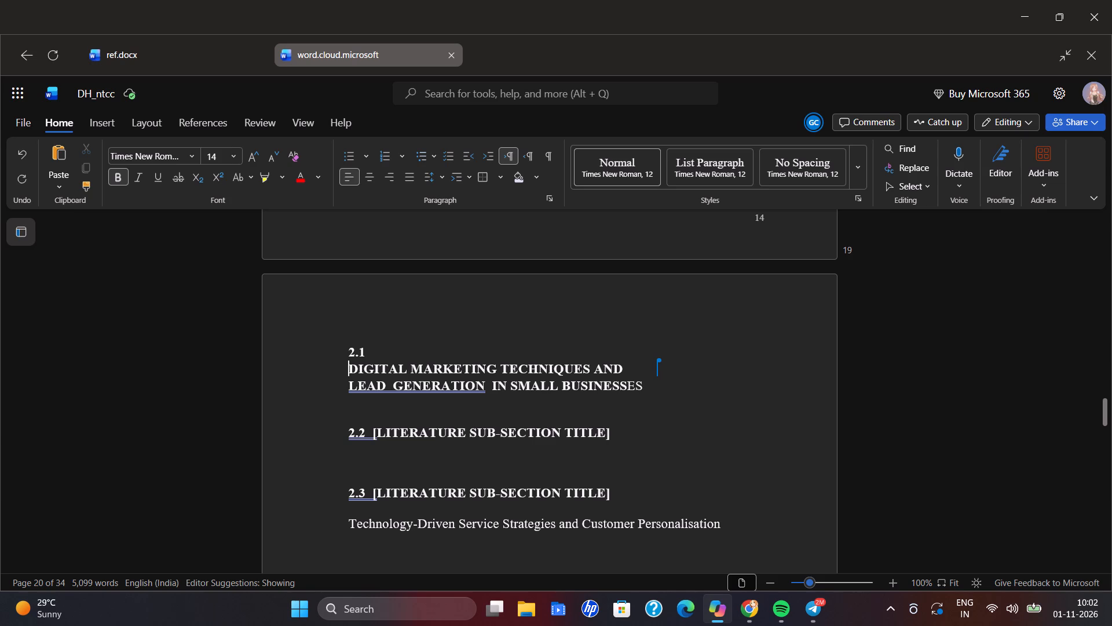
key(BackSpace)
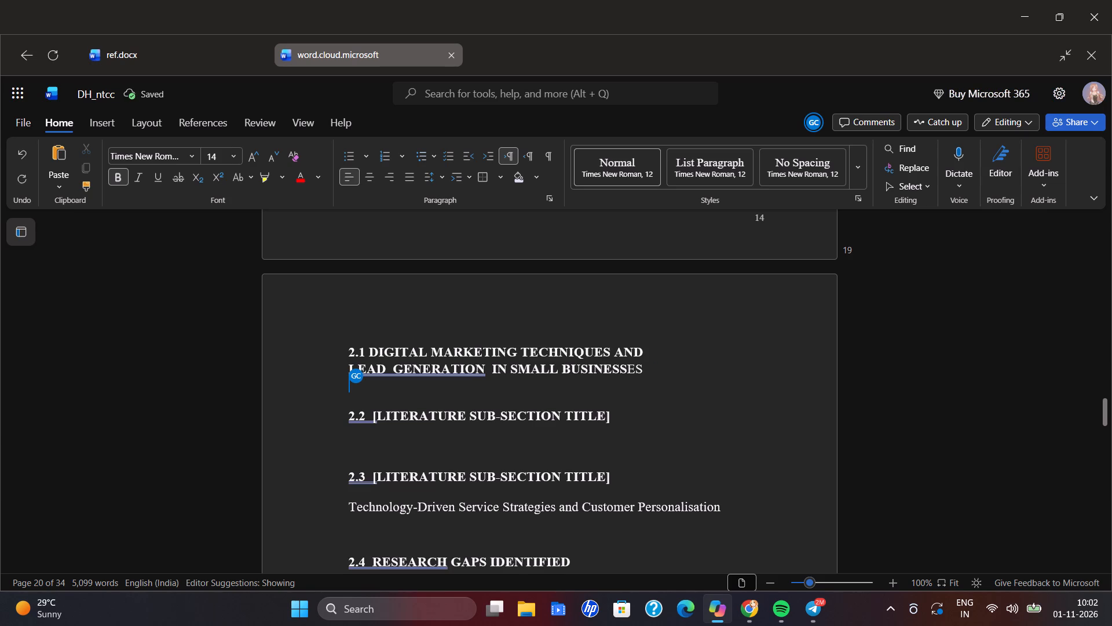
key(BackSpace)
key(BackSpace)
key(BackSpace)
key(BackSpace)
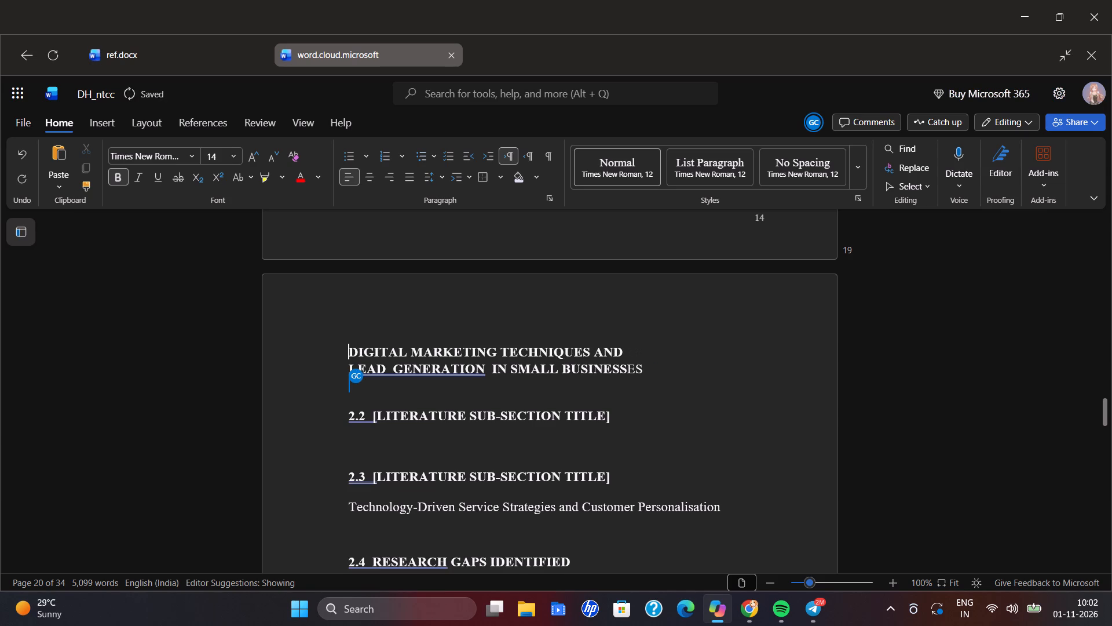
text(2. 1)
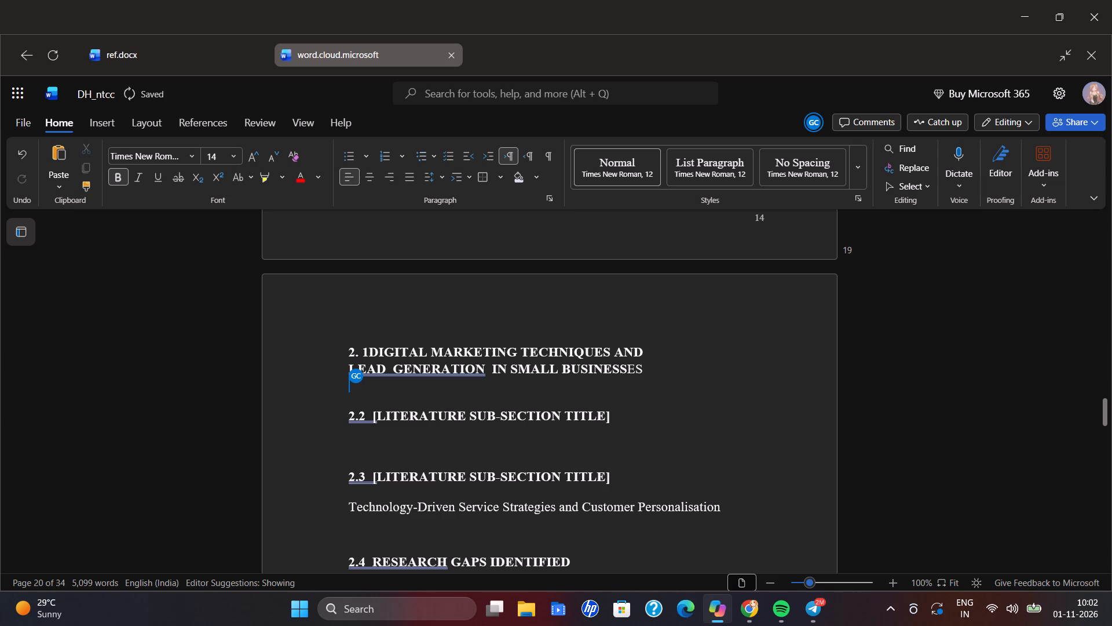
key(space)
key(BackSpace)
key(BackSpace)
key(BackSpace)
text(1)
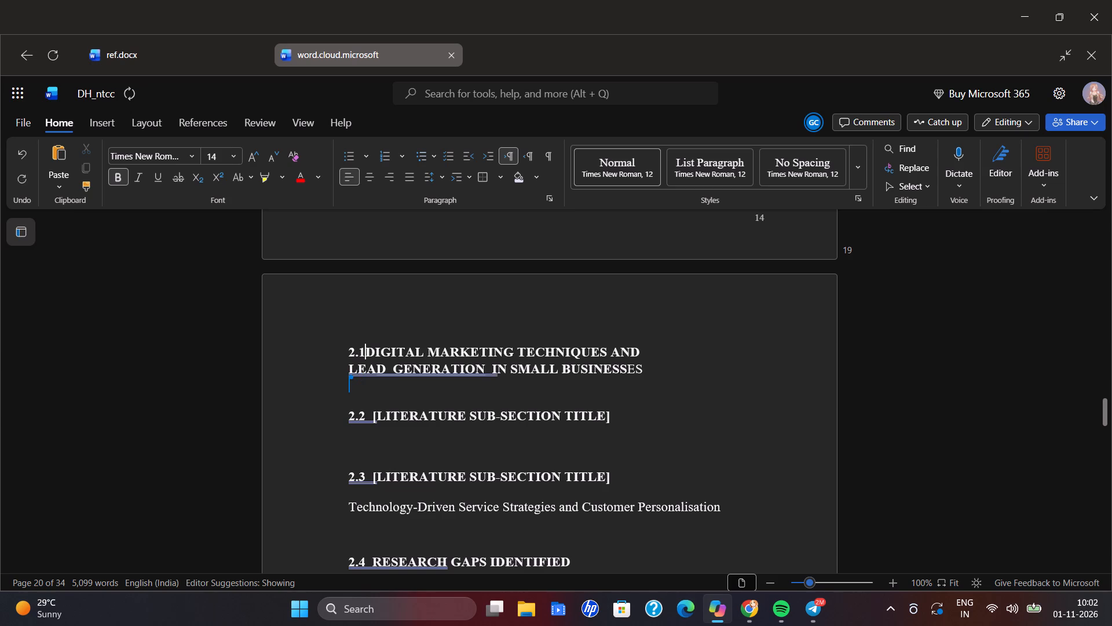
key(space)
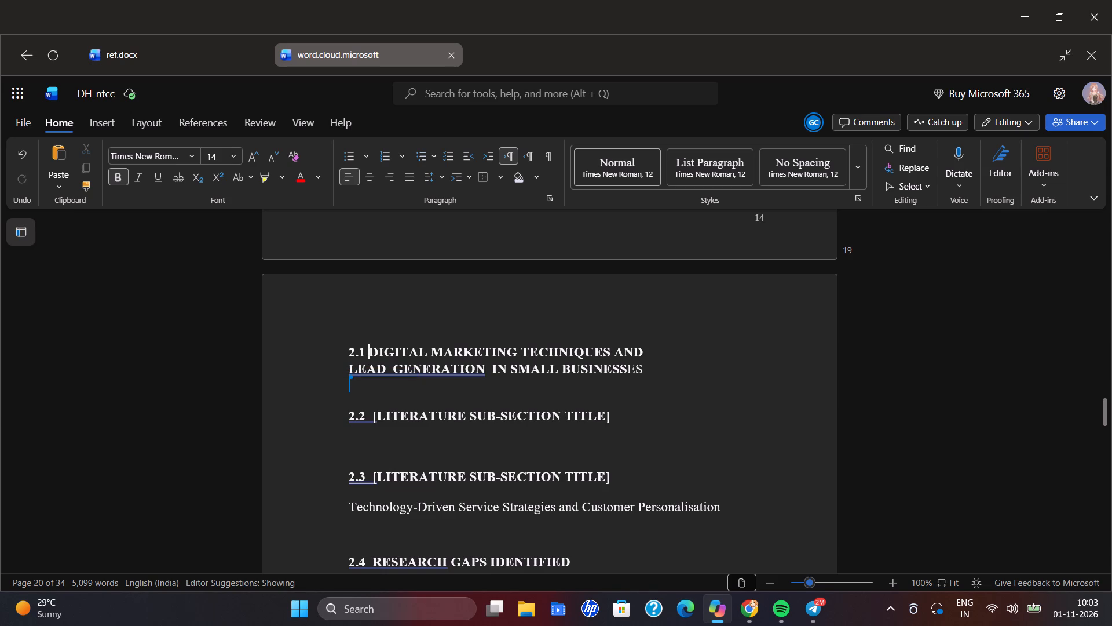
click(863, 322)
In the Declaration paragraph, add the missing closing parenthesis after "Honours/Honours with Research".
click(1107, 408)
drag(1107, 408, 1090, 229)
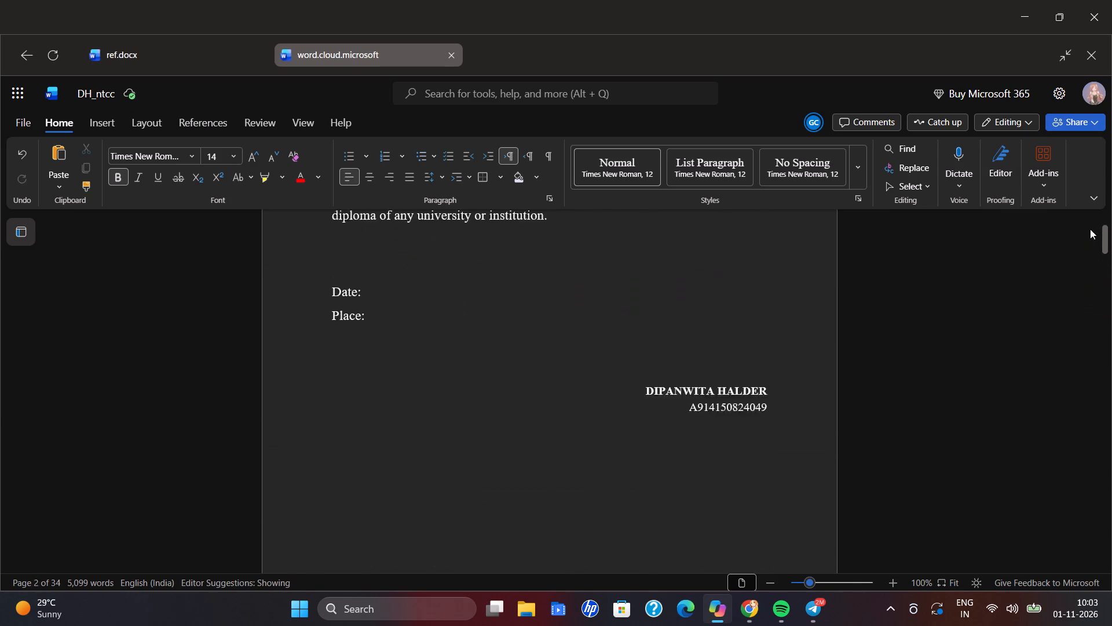
drag(1090, 229, 1099, 232)
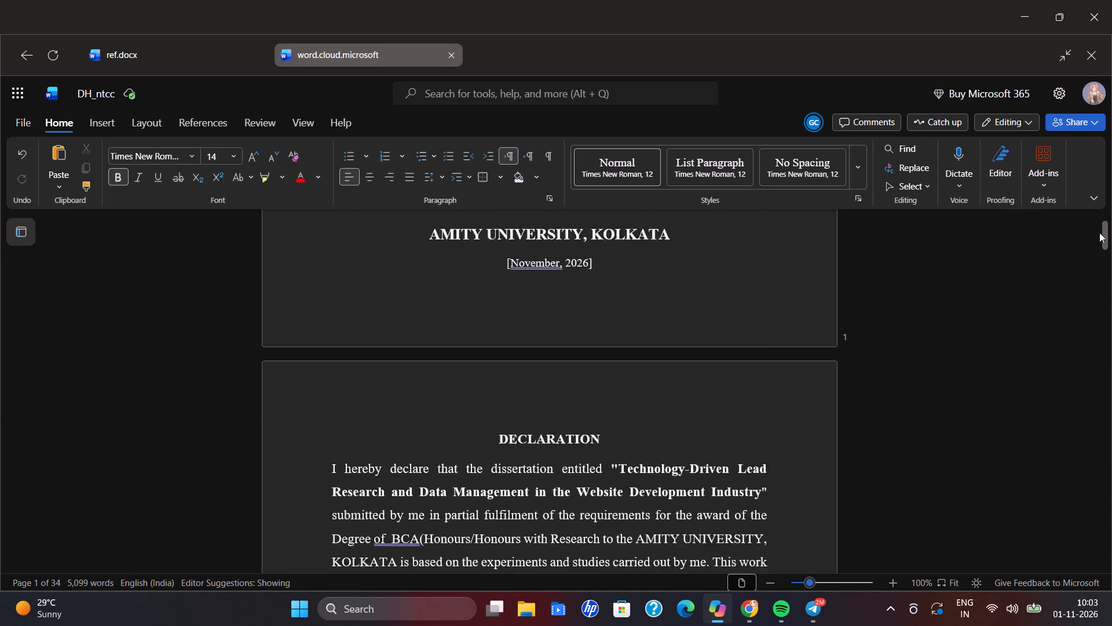
drag(1099, 232, 1099, 238)
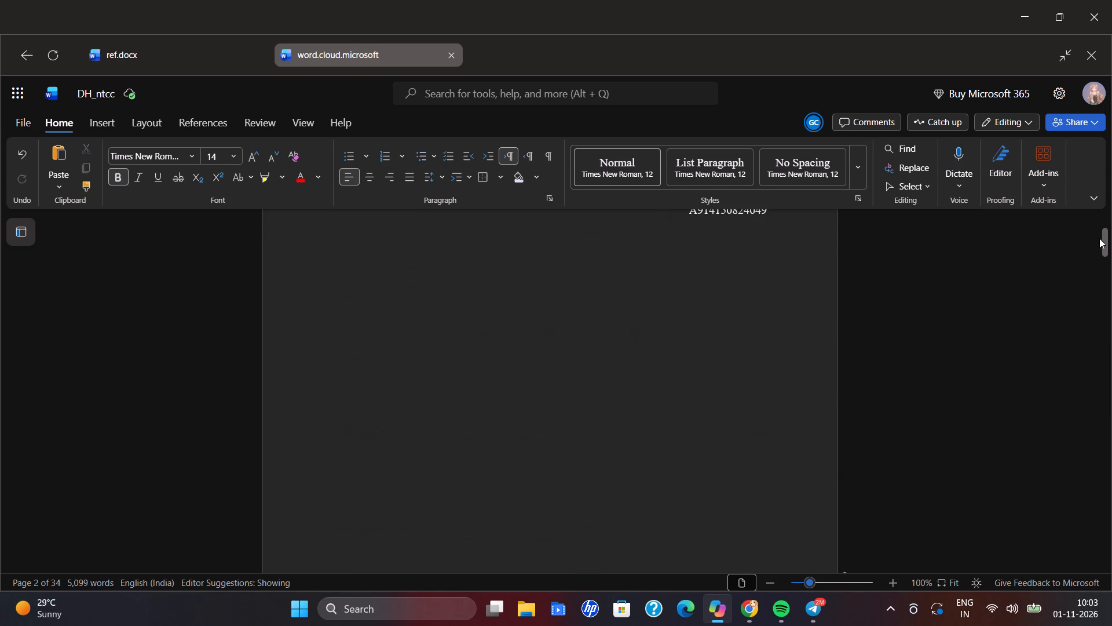
drag(1099, 238, 1098, 234)
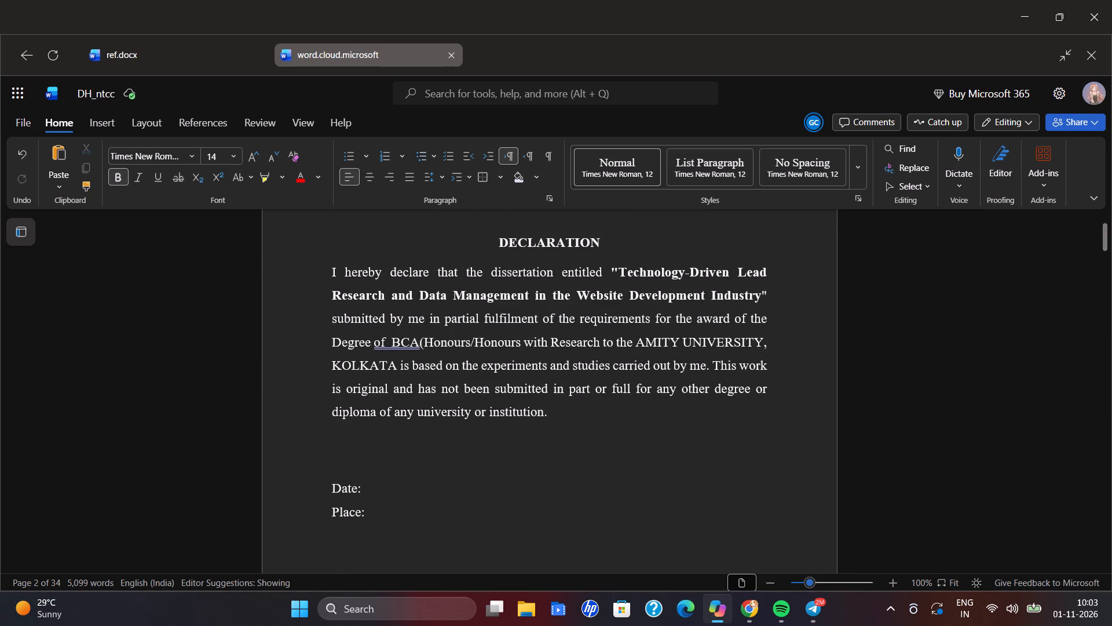
click(598, 343)
key(shift+parenright)
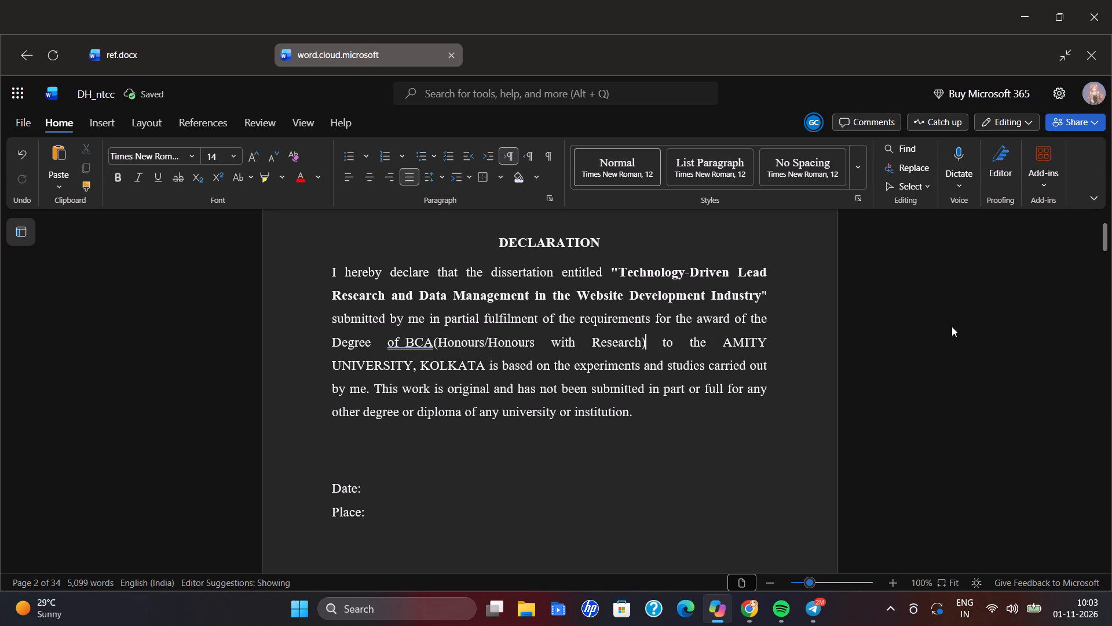
click(952, 328)
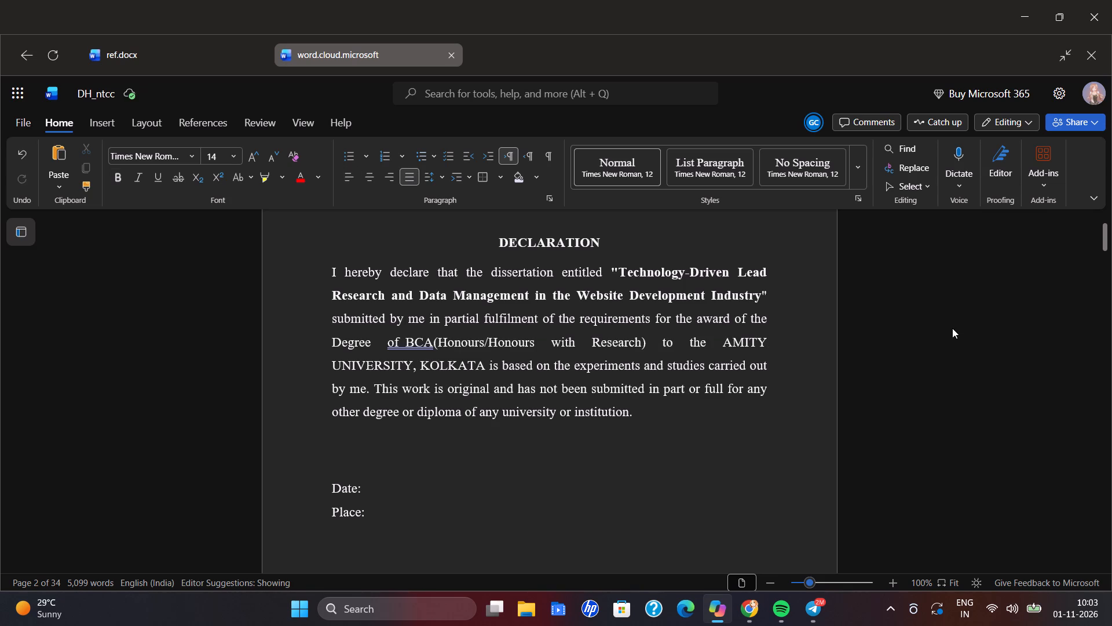
double_click(1102, 238)
drag(1102, 238, 1102, 242)
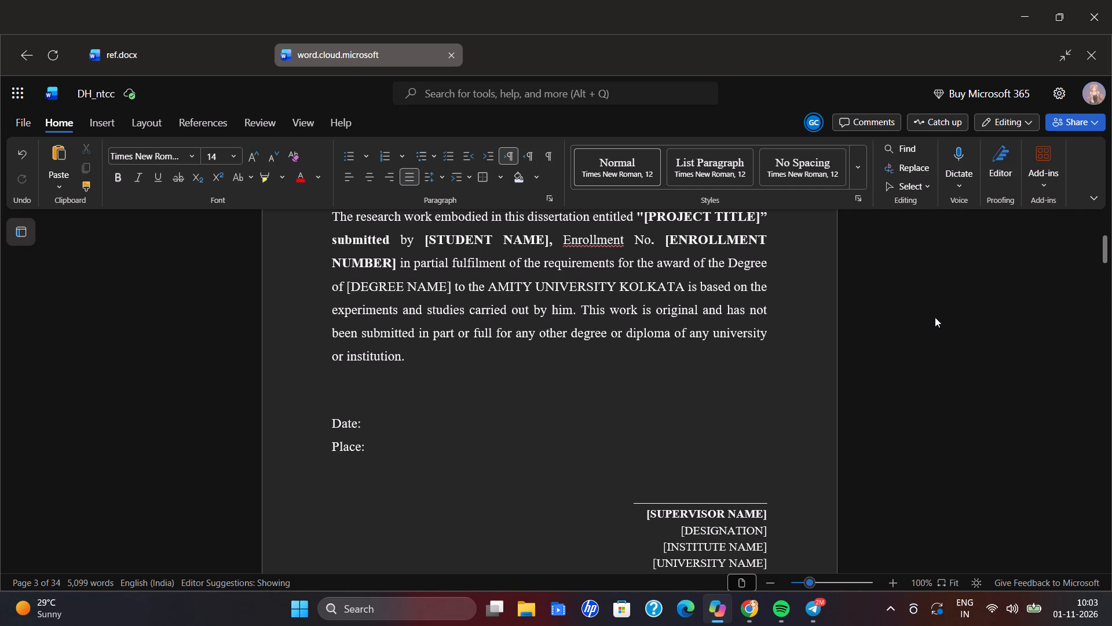
click(766, 518)
key(BackSpace)
key(BackSpace)
key(BackSpace)
key(BackSpace)
key(BackSpace)
key(BackSpace)
key(BackSpace)
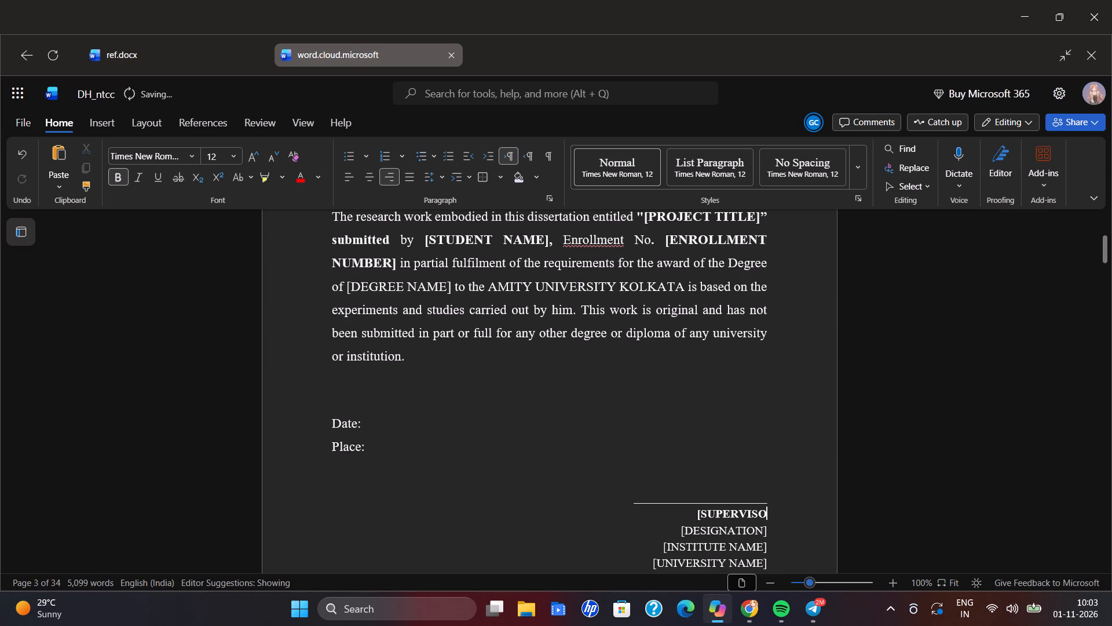
key(BackSpace)
key(BackSpace)
key(BackSpace)
key(BackSpace)
key(BackSpace)
key(BackSpace)
key(BackSpace)
key(BackSpace)
key(BackSpace)
key(shift+m)
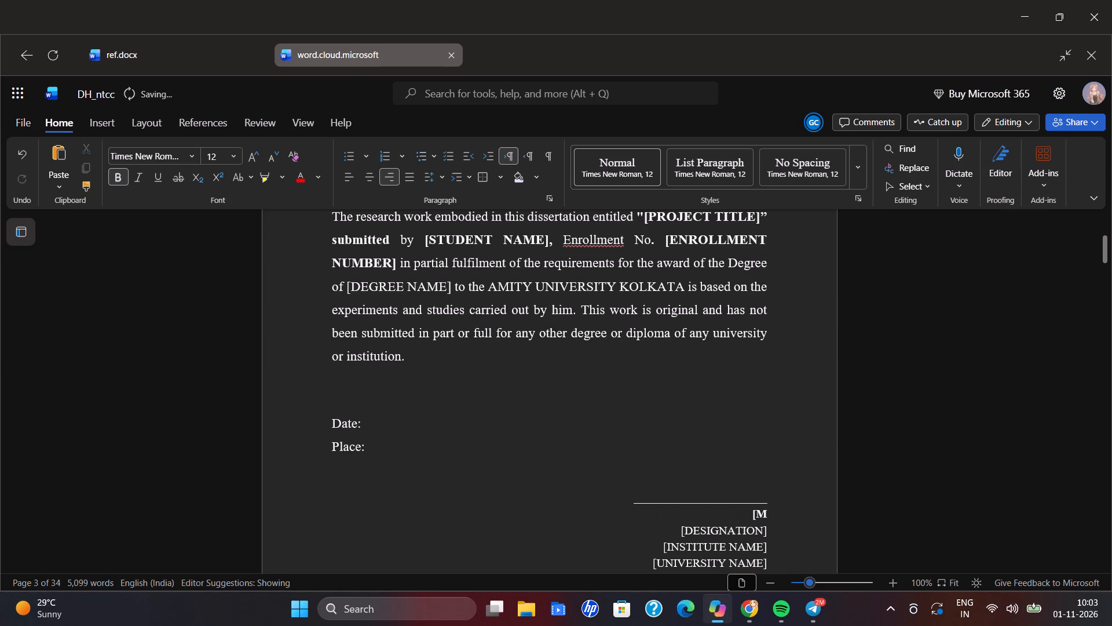
key(Left)
key(BackSpace)
key(Right)
key(s)
Complete the supervisor's name beneath the Certificate's signature line, adding a period after "Ms" followed by the first name and surname.
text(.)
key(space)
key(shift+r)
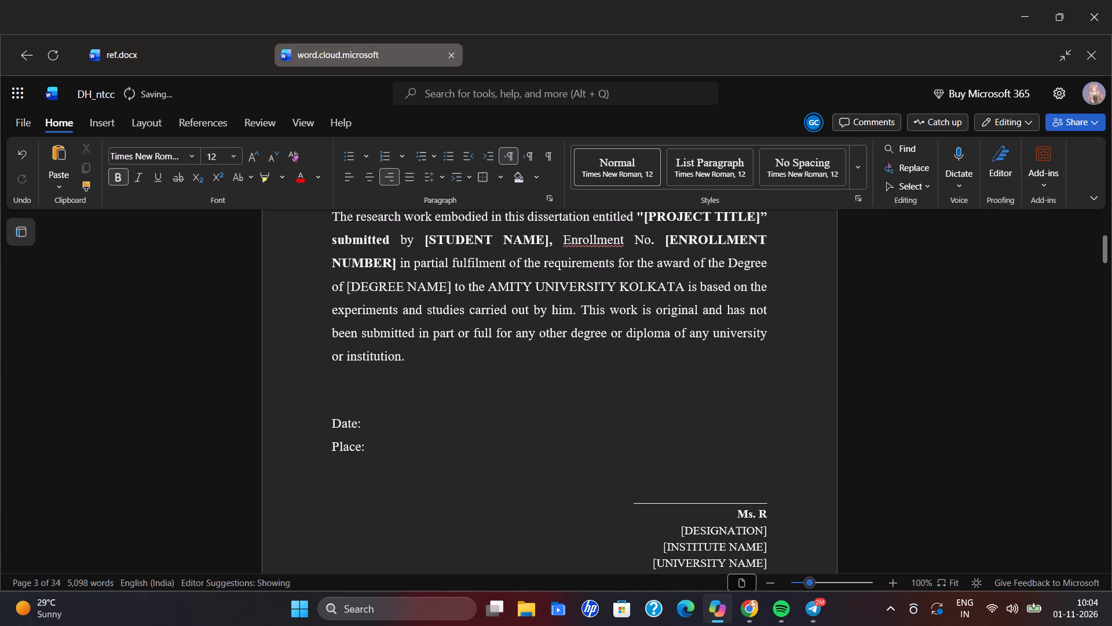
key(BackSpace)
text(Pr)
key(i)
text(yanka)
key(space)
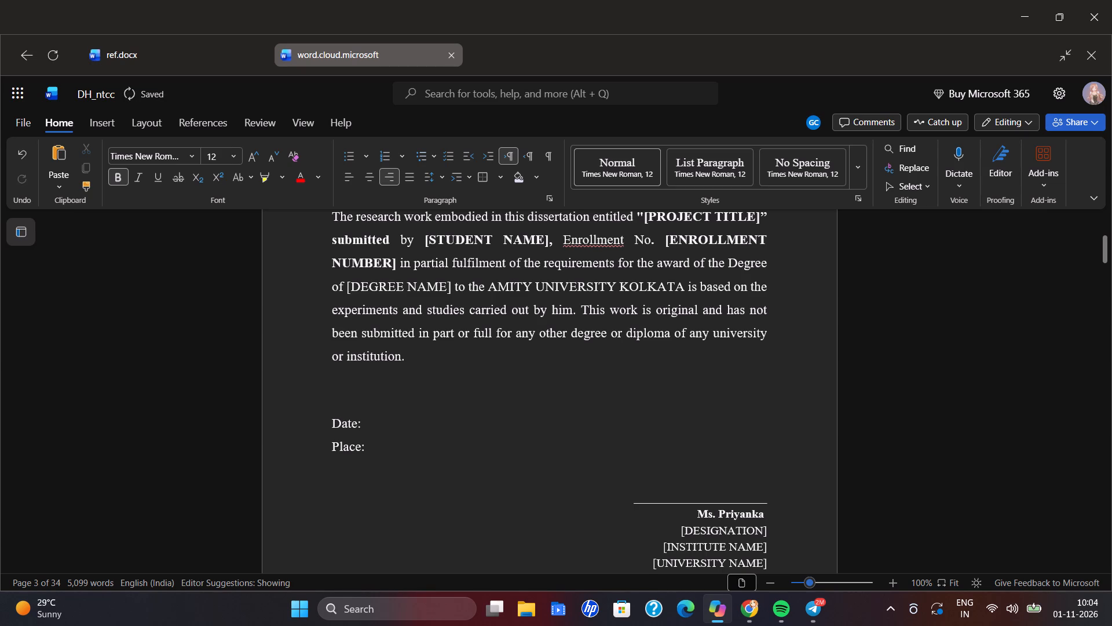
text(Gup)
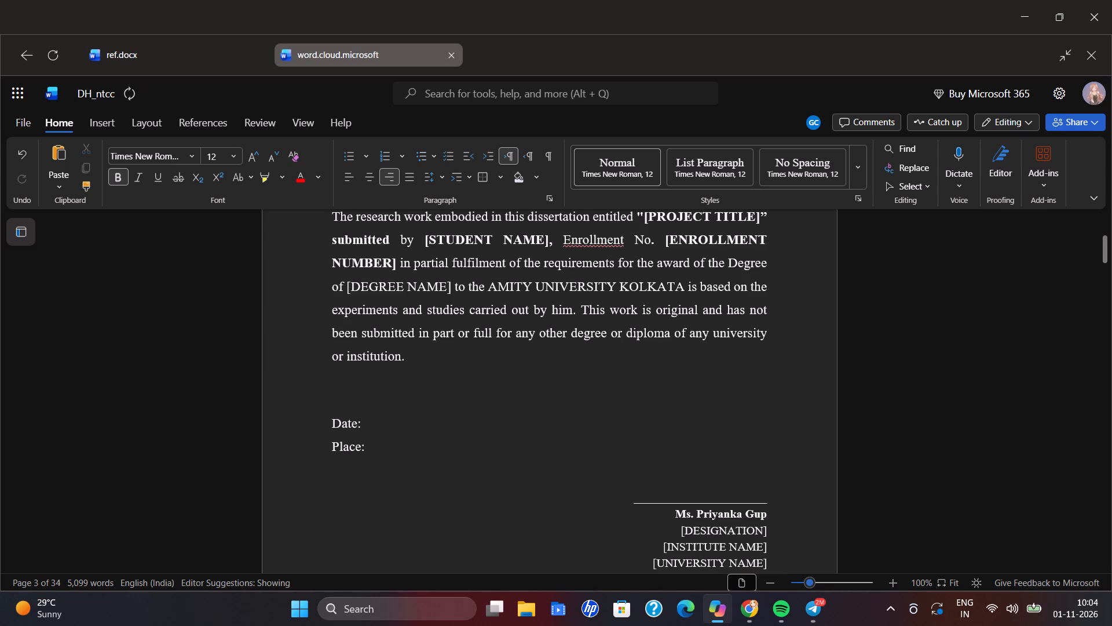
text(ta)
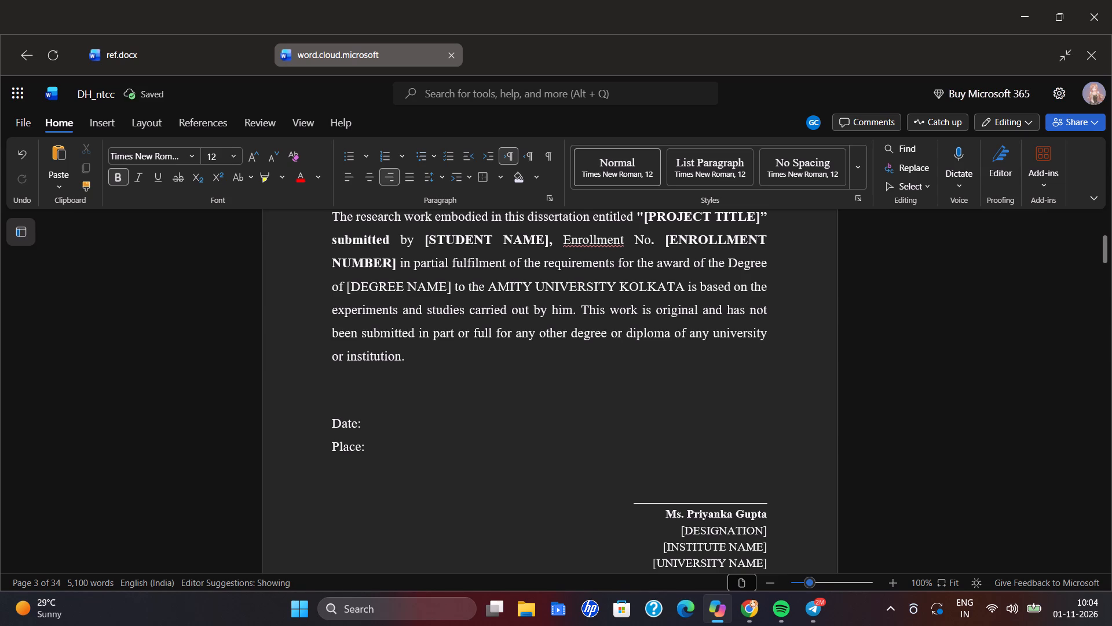
click(768, 550)
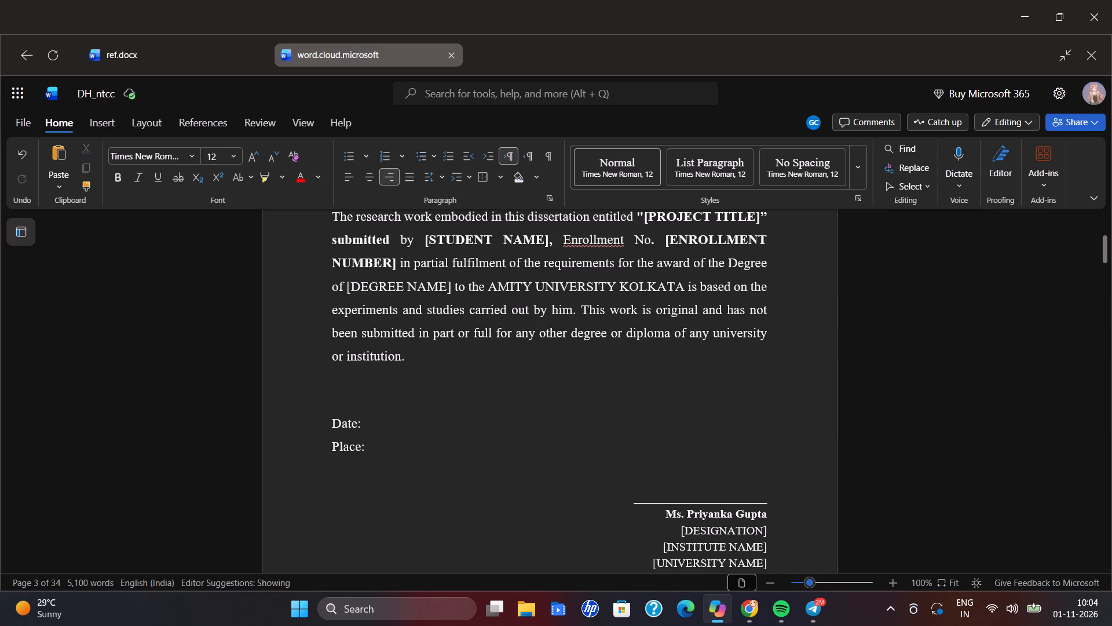
click(1040, 327)
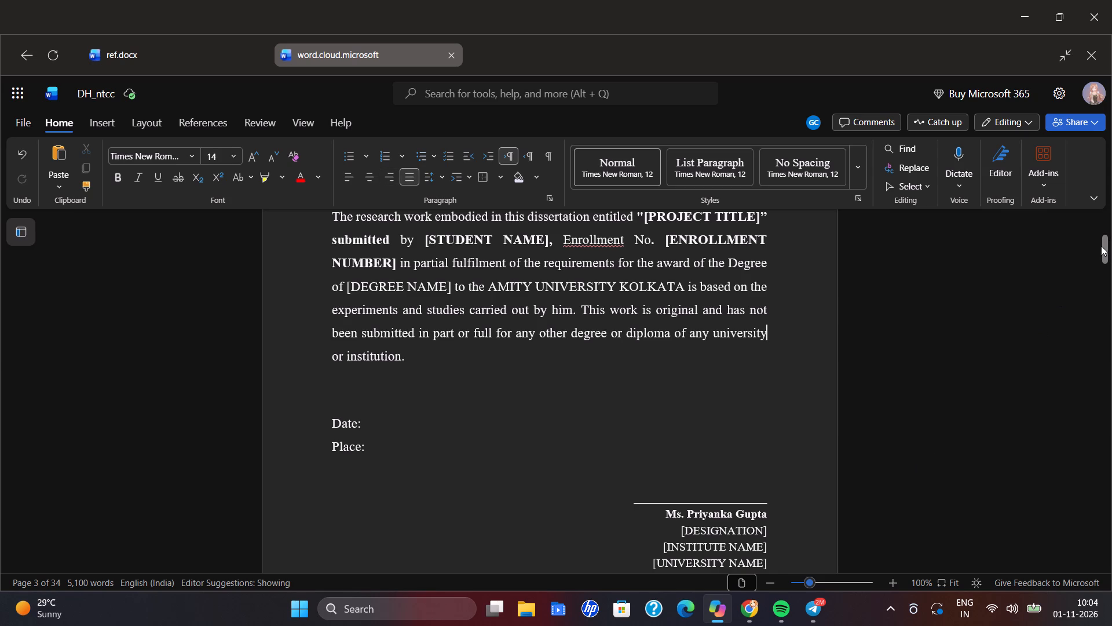
Examine the acknowledgement text on the page after the Certificate.
click(1101, 249)
drag(1101, 249, 1103, 259)
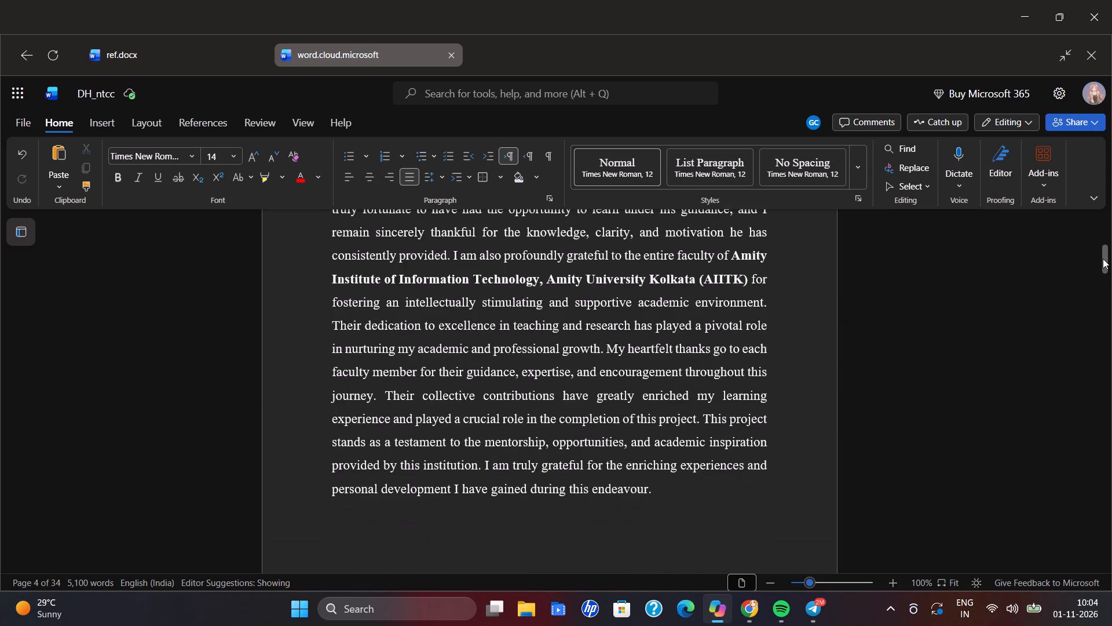
Remove the opening square bracket before "A summary of my internship" at the start of the Abstract.
drag(1103, 259, 1103, 260)
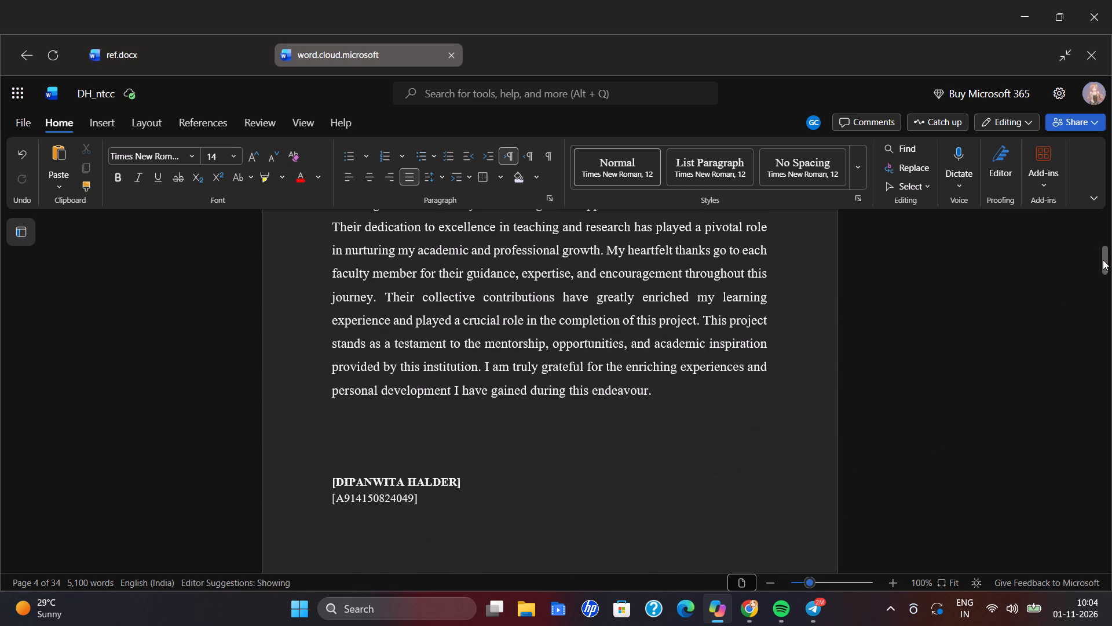
drag(1103, 260, 1103, 260)
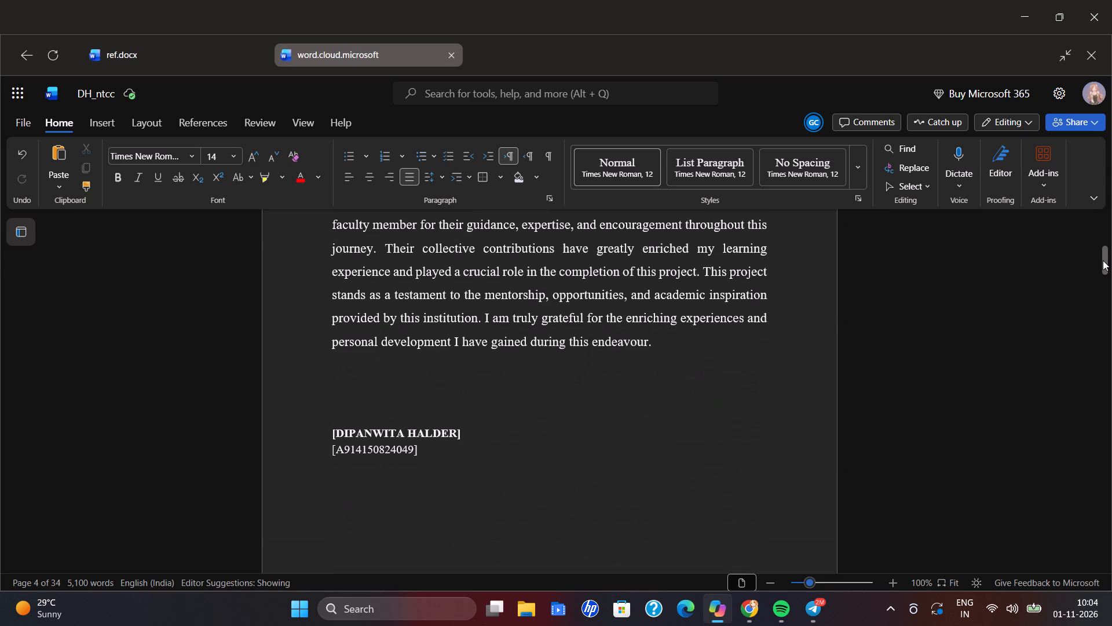
drag(1103, 260, 1103, 266)
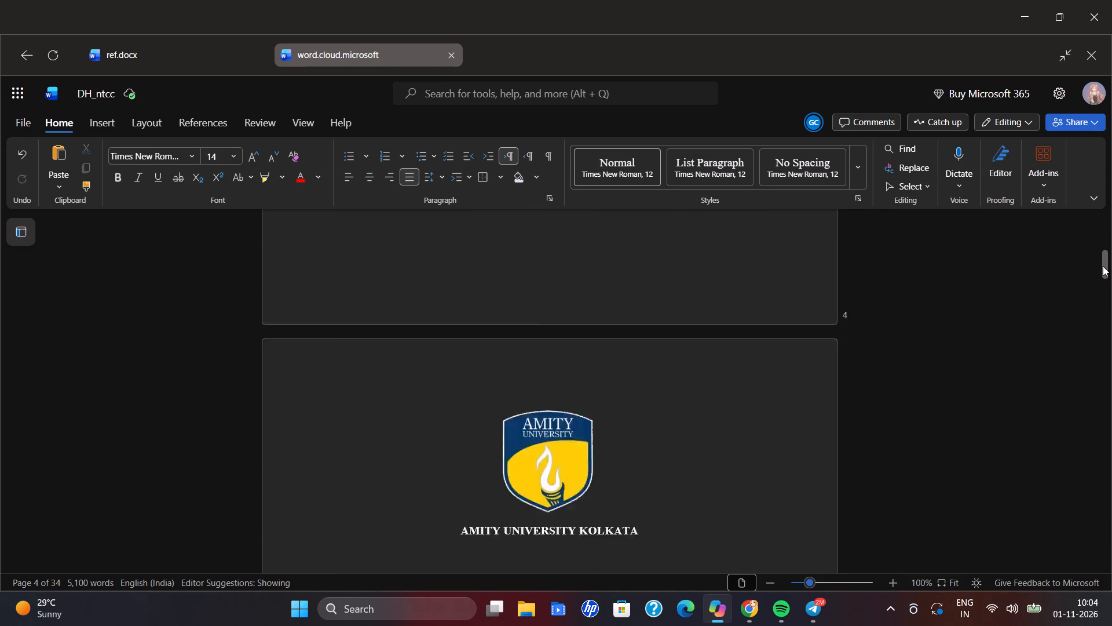
drag(1103, 266, 1103, 285)
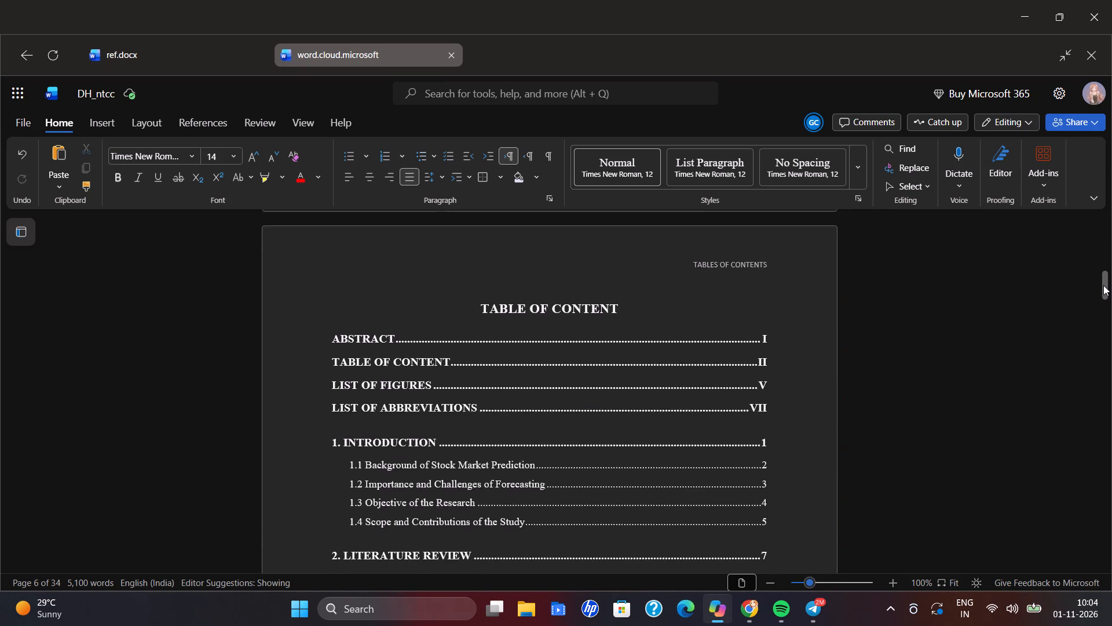
drag(1103, 285, 1103, 273)
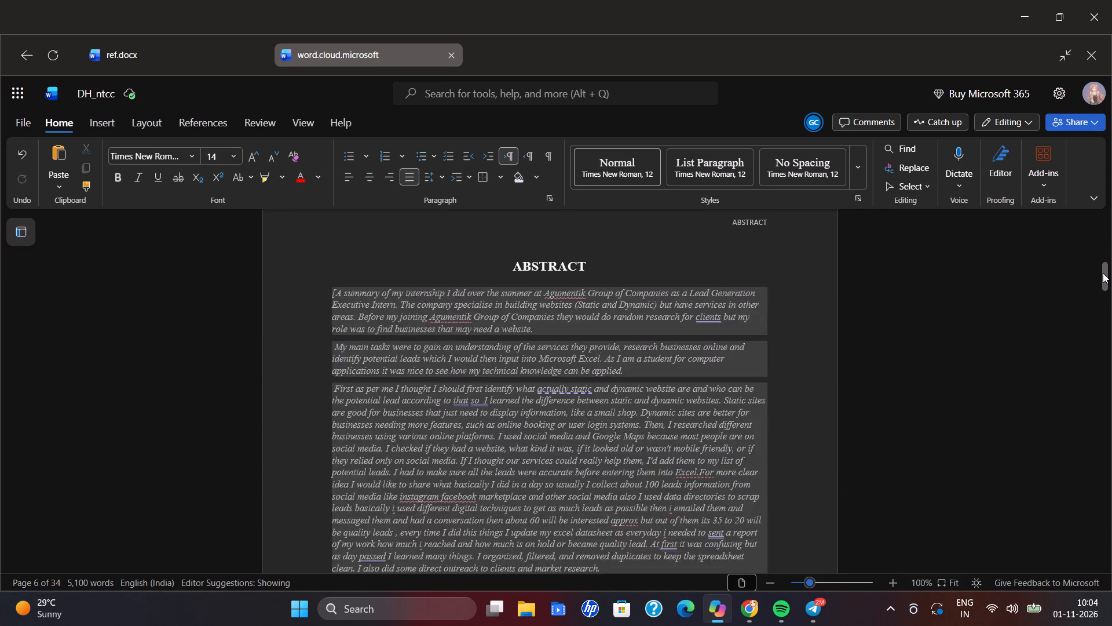
drag(1103, 273, 1103, 277)
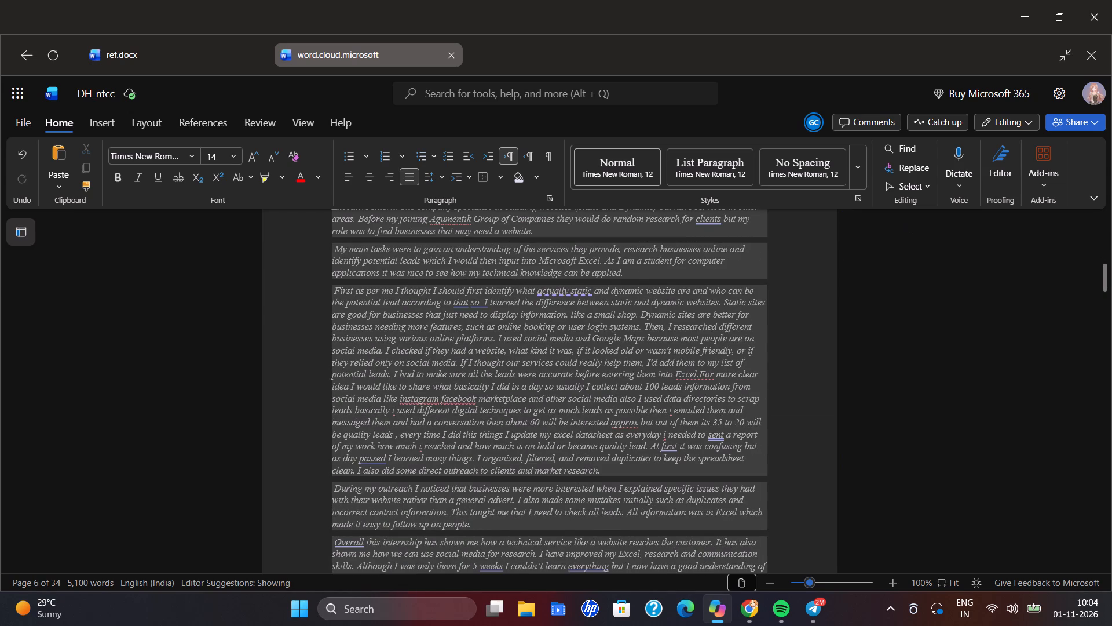
double_click(1100, 285)
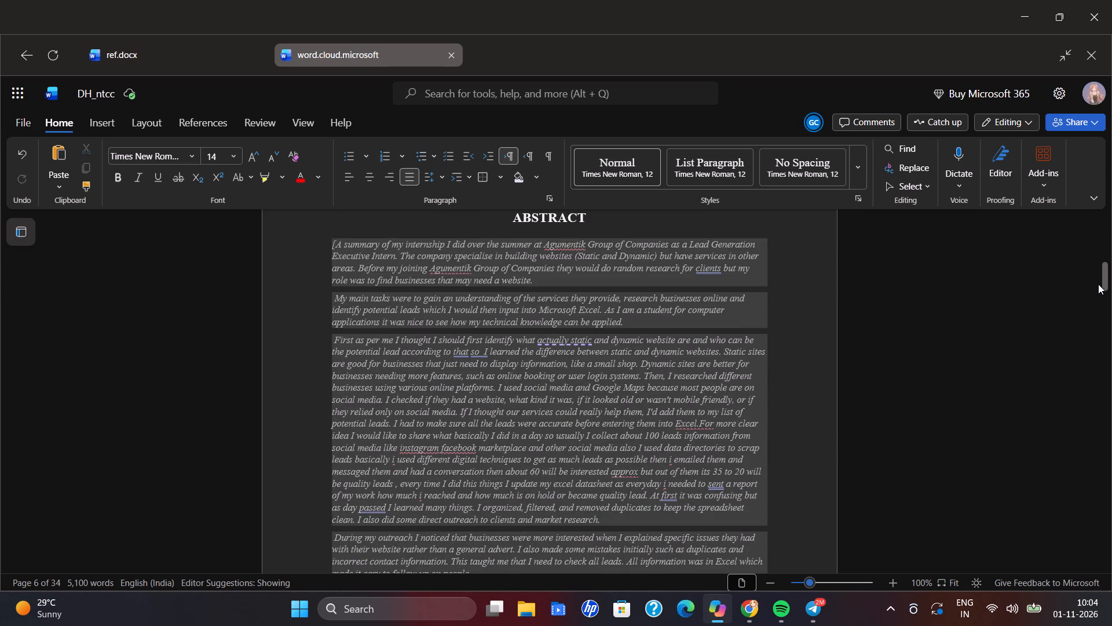
click(334, 245)
key(Right)
key(BackSpace)
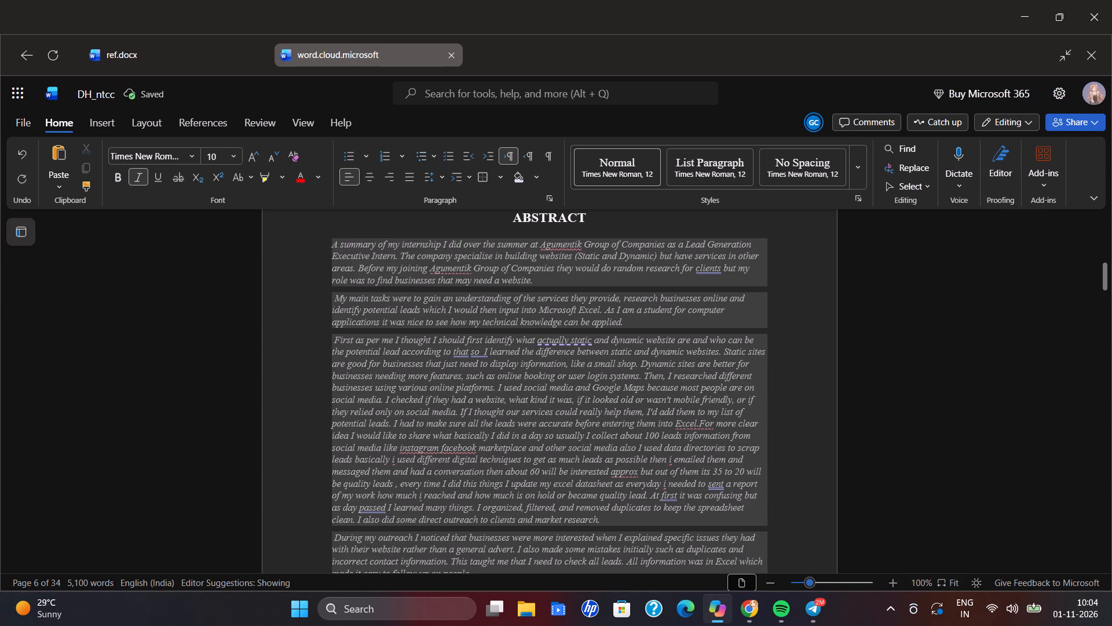
Copy the full Abstract text, from "A summary of my internship" through "work together within a company".
drag(328, 245, 485, 394)
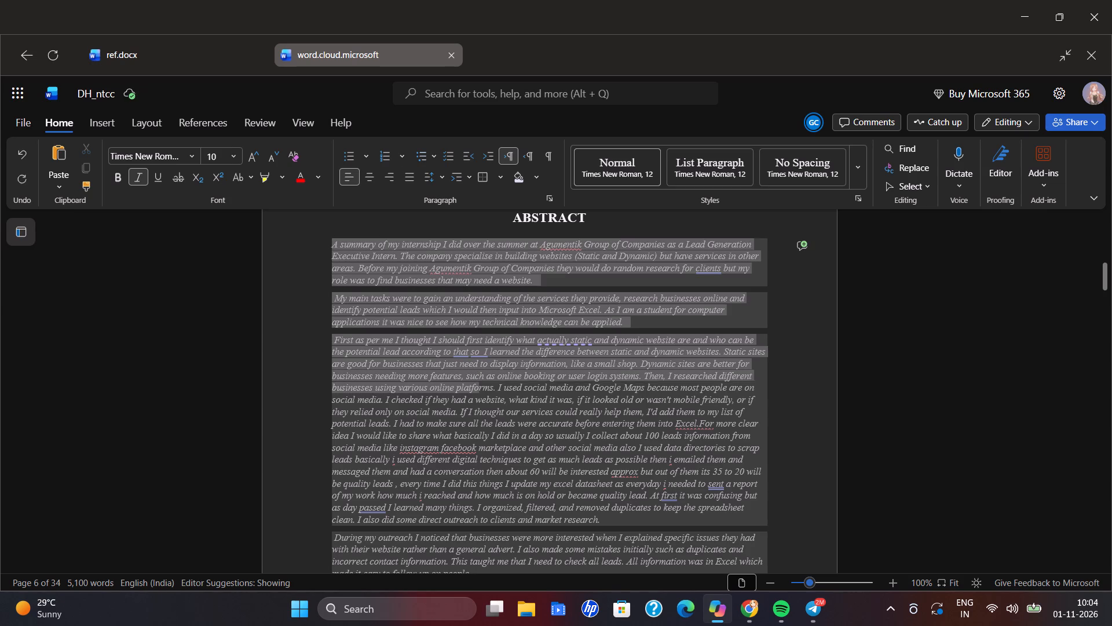
drag(485, 394, 567, 625)
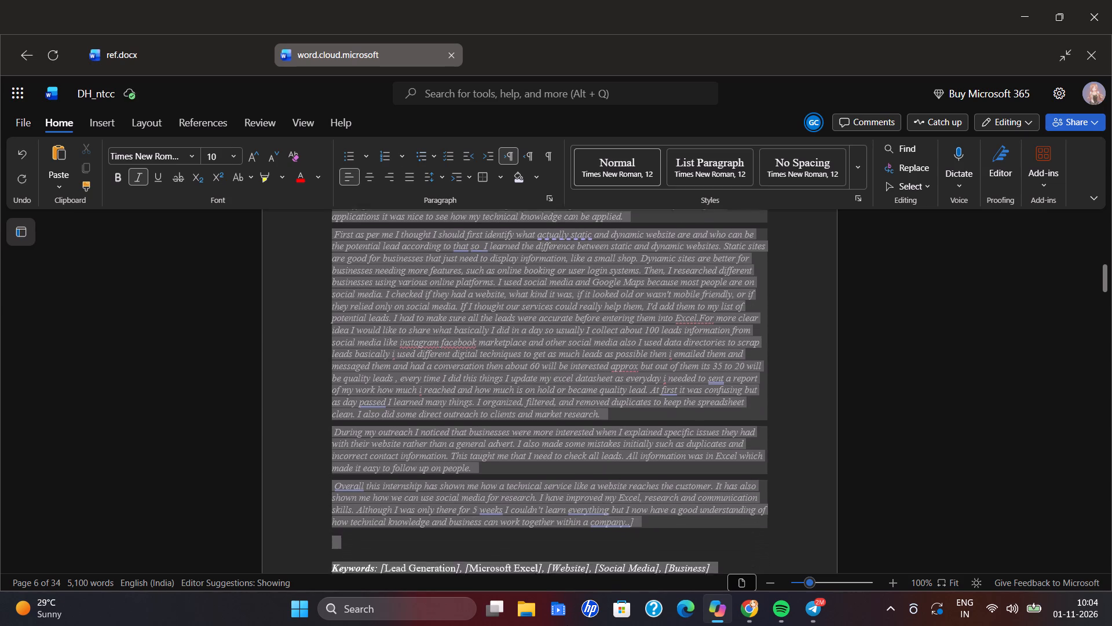
drag(567, 625, 624, 420)
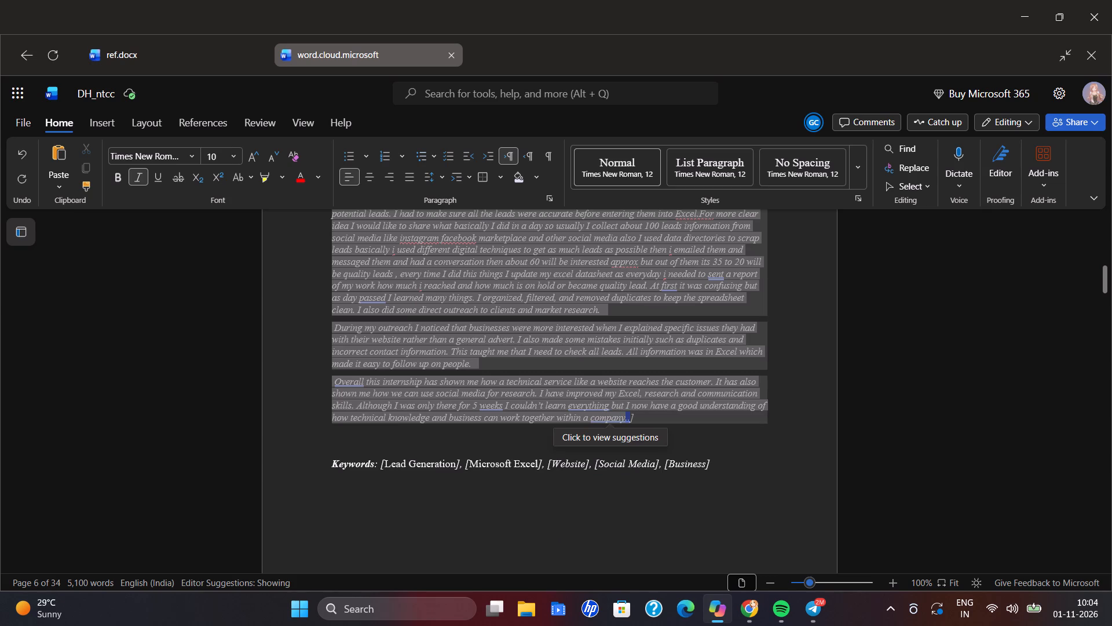
drag(624, 420, 624, 421)
key(ctrl+c)
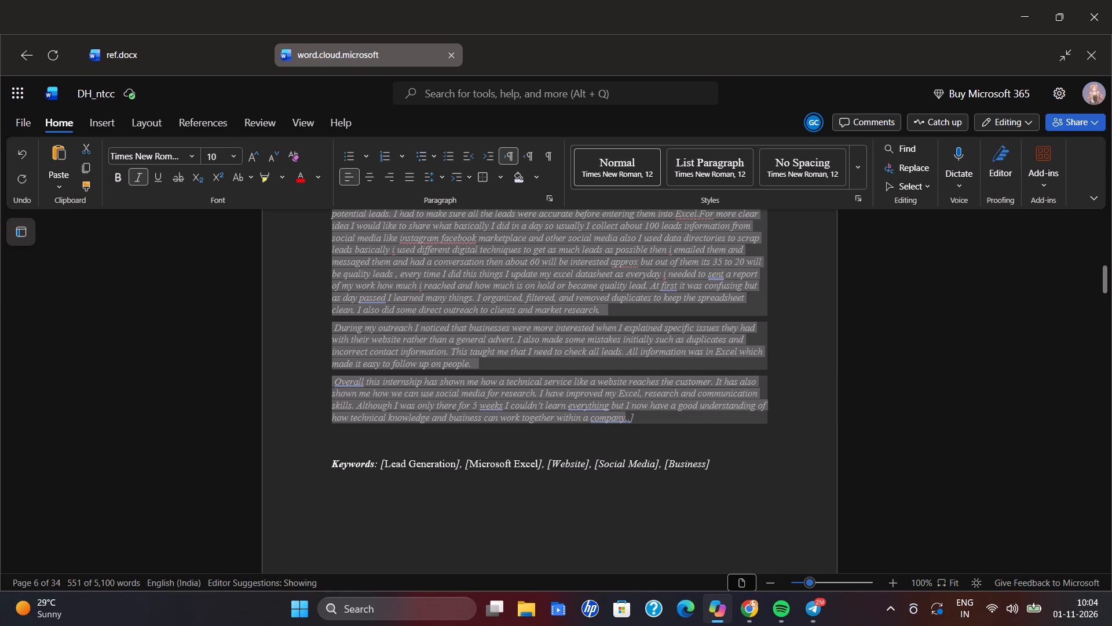
Delete the closing square bracket and the extra full stop at the end of the Abstract's last paragraph.
click(645, 422)
key(BackSpace)
key(BackSpace)
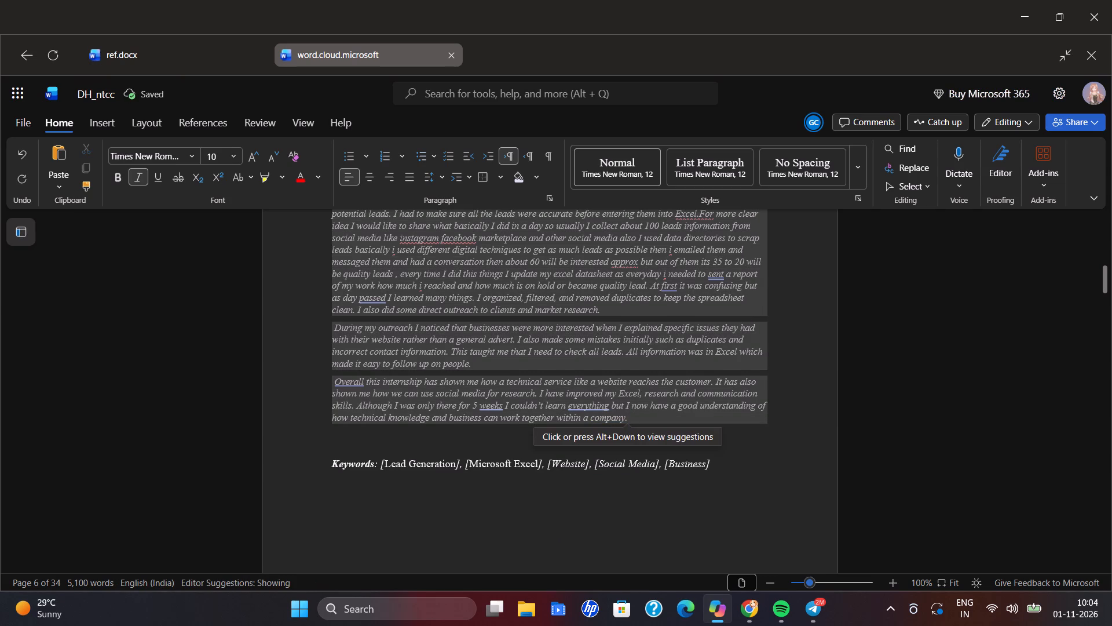
click(756, 608)
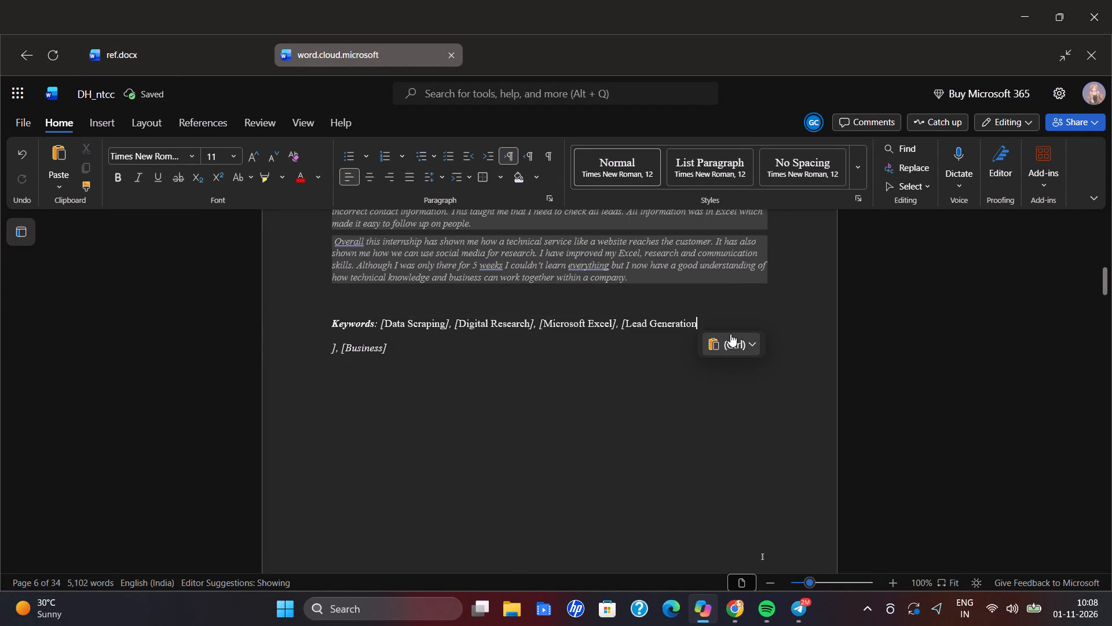
Delete the stray "]," and join the "[Business]" line to the Keywords line, separated from "Lead Generation" by a comma.
click(339, 349)
key(BackSpace)
key(BackSpace)
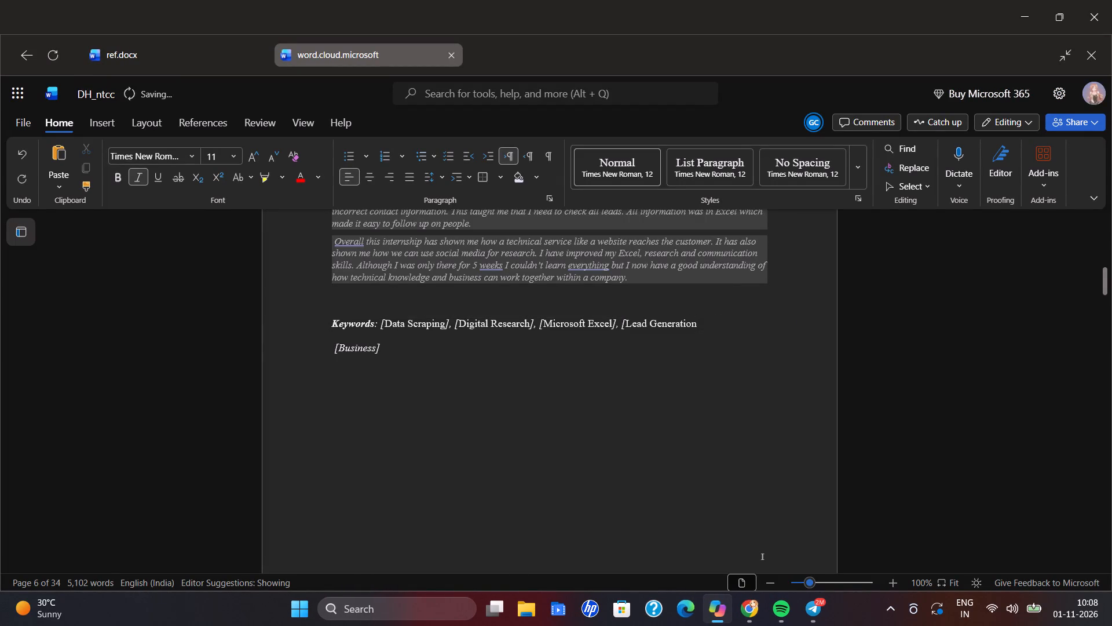
key(BackSpace)
key(space)
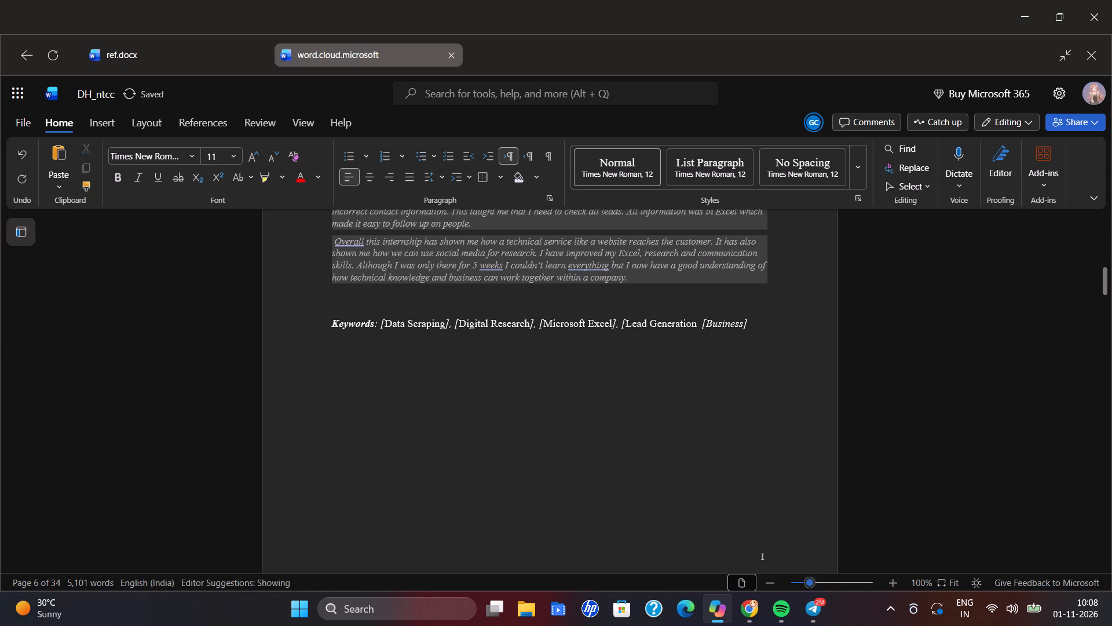
text(,)
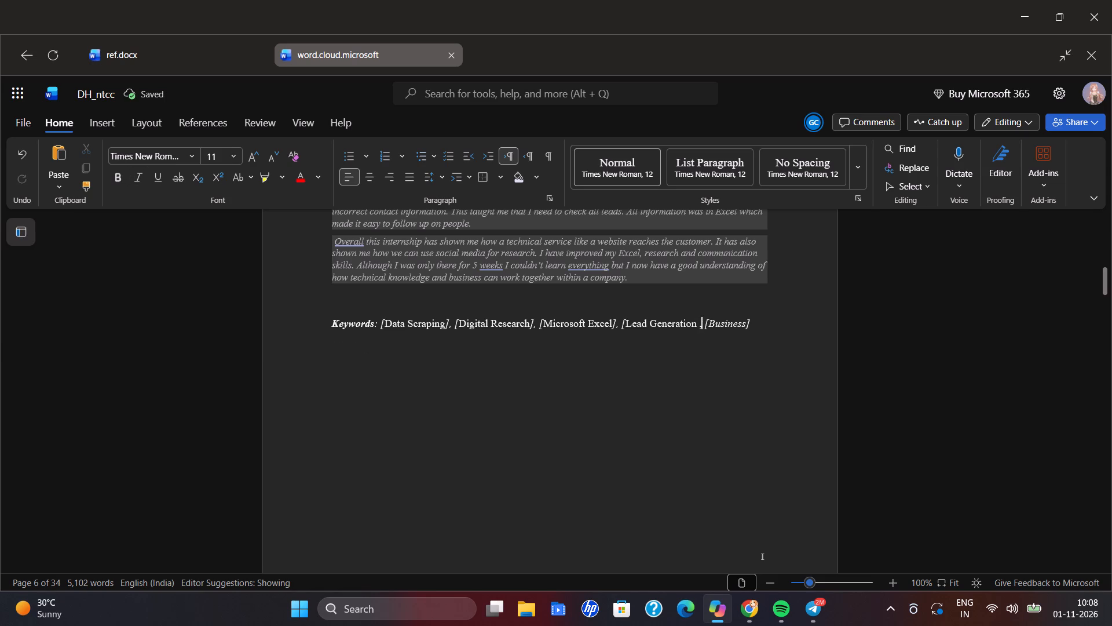
Delete the opening bracket before "Lead Generation" in the Keywords line.
click(624, 325)
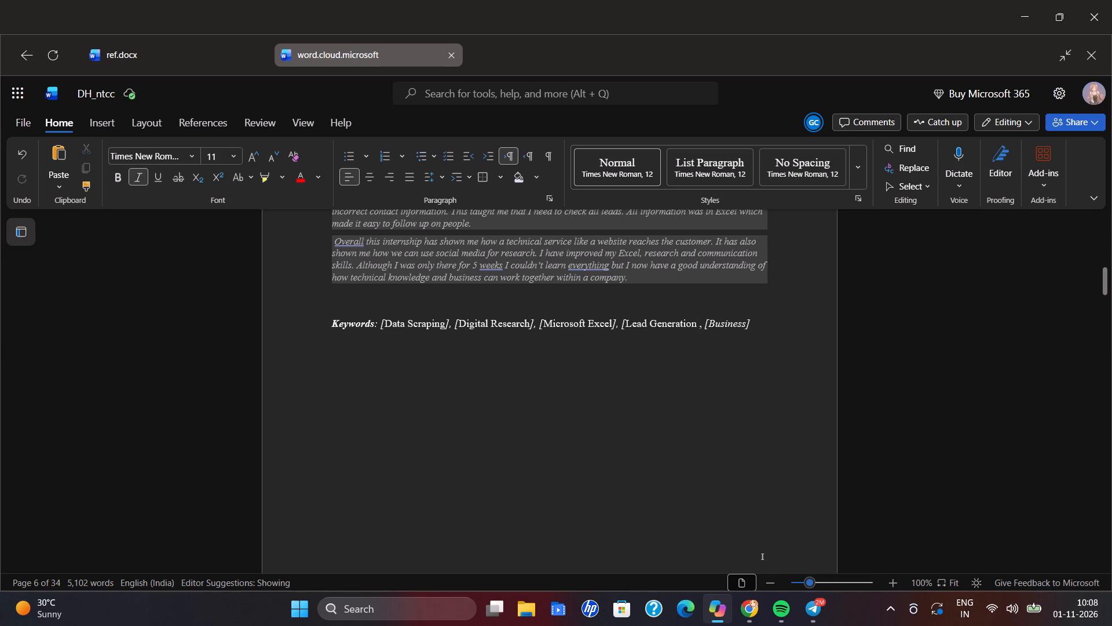
key(Right)
key(BackSpace)
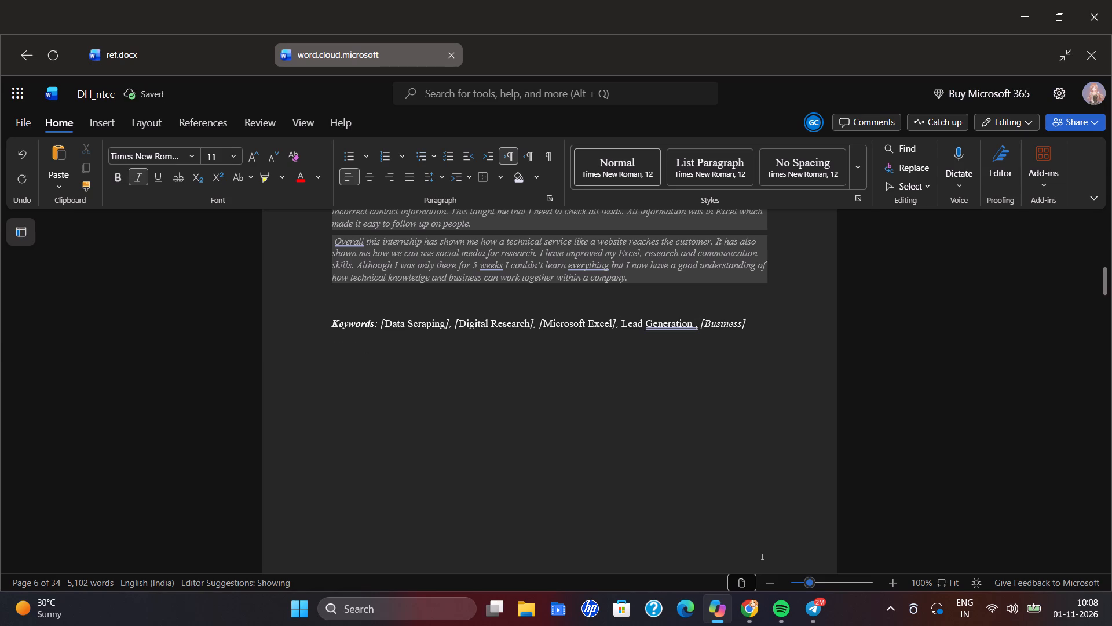
Remove both square brackets around "Microsoft Excel" in the Keywords line, keeping the comma.
key(Left)
key(Left)
key(BackSpace)
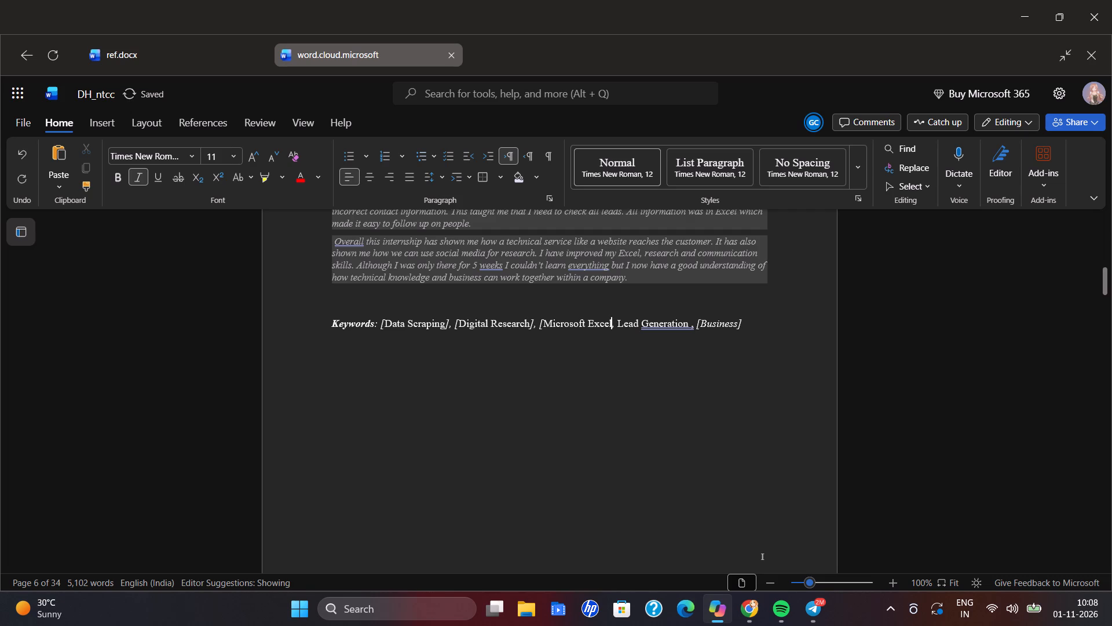
key(Left)
key(Left)
key(Left)
key(Left)
key(Left)
key(Left)
key(Left)
key(Left)
key(Left)
key(Left)
key(Left)
key(Left)
key(Left)
key(Left)
key(Left)
key(BackSpace)
Remove both square brackets around "Digital Research" in the Keywords line, keeping the comma.
key(Left)
key(Left)
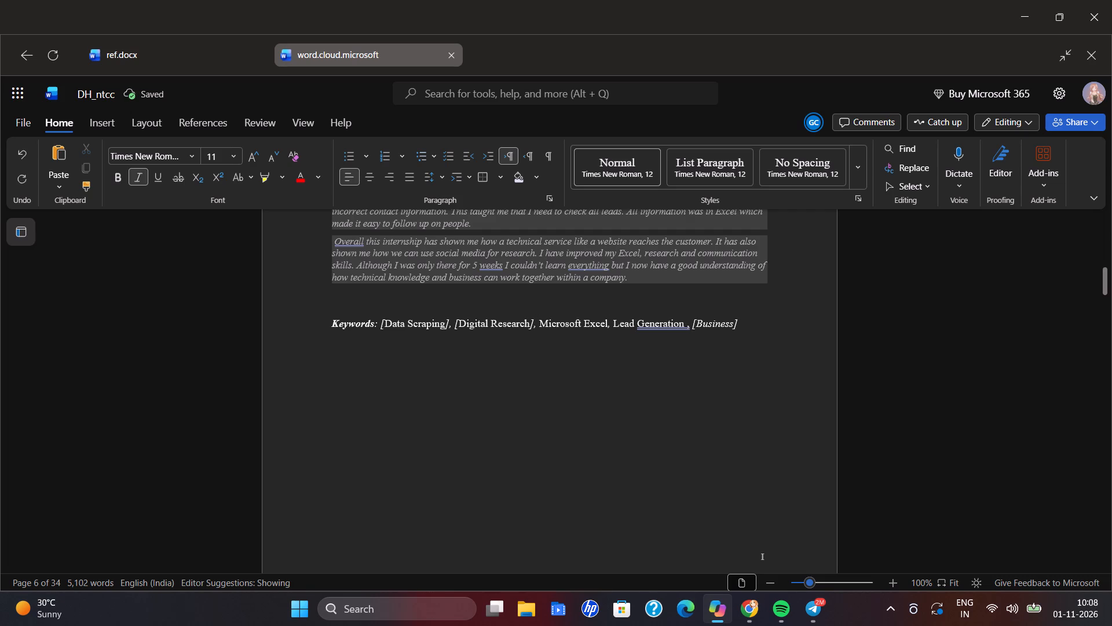
key(BackSpace)
key(Left)
key(Left)
key(Left)
key(Left)
key(Left)
key(Left)
key(Left)
key(Left)
key(Left)
key(Left)
key(Left)
key(Left)
key(Left)
key(Left)
key(Left)
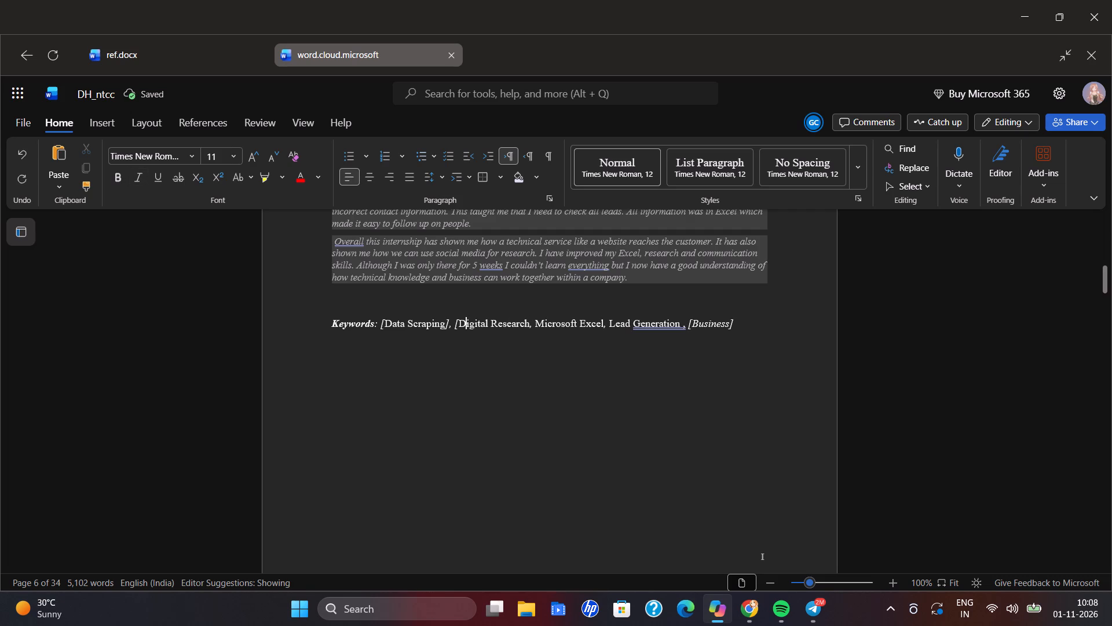
key(Left)
key(BackSpace)
Remove both square brackets around "Data Scraping" in the Keywords line, keeping the comma.
key(Left)
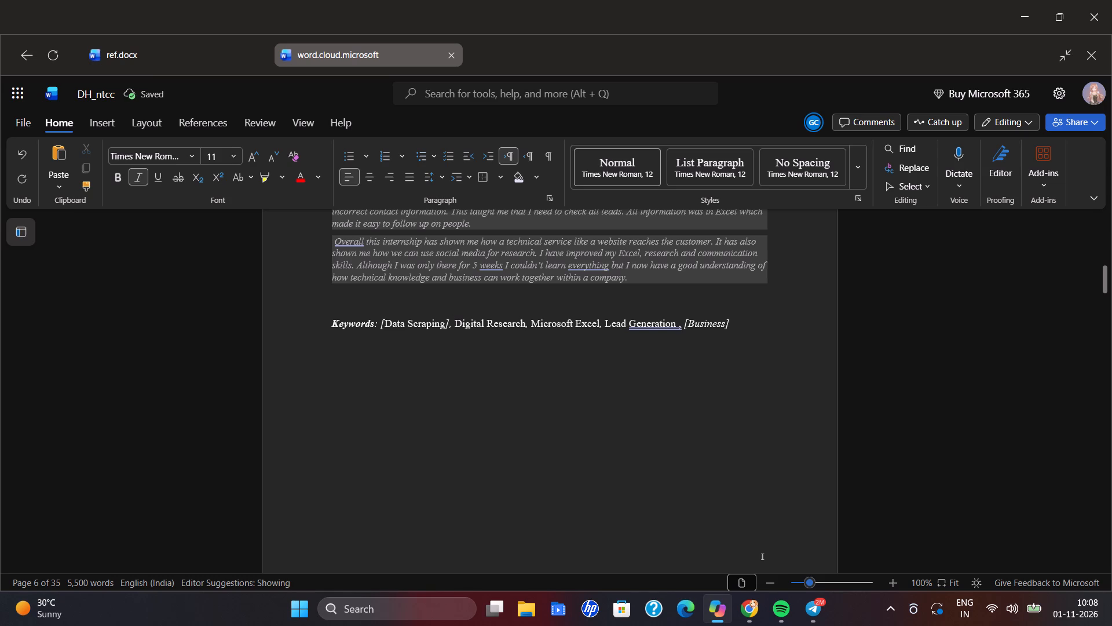
key(Left)
key(BackSpace)
key(Left)
key(Left)
key(Left)
key(Left)
key(Left)
key(Left)
key(Left)
key(Left)
key(Left)
key(Left)
key(Left)
key(Left)
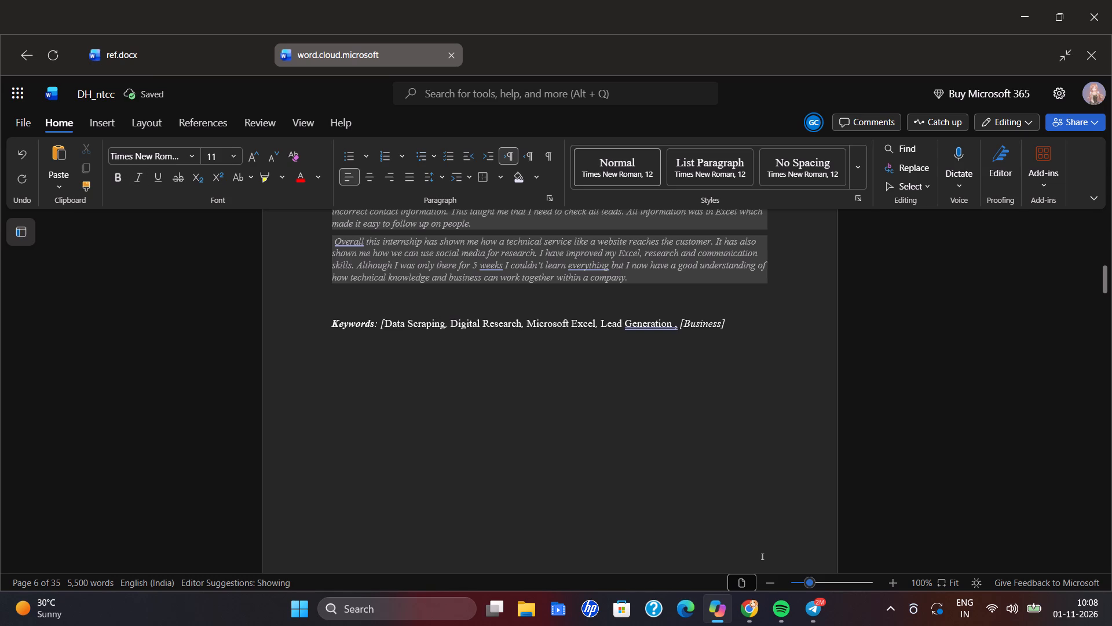
key(Left)
key(Left)
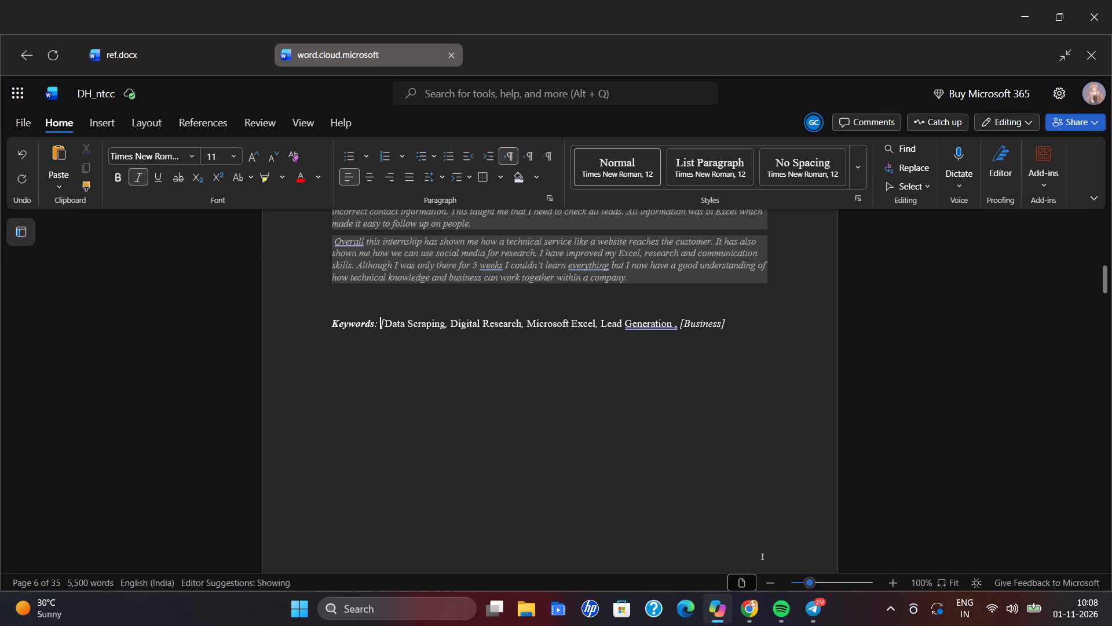
key(Right)
key(BackSpace)
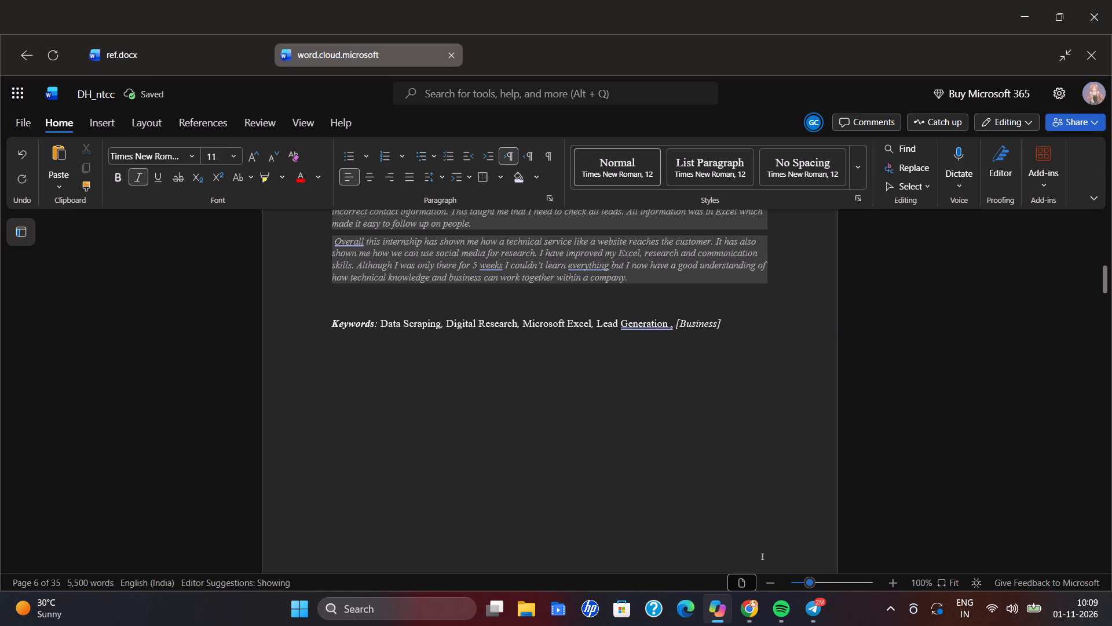
click(441, 326)
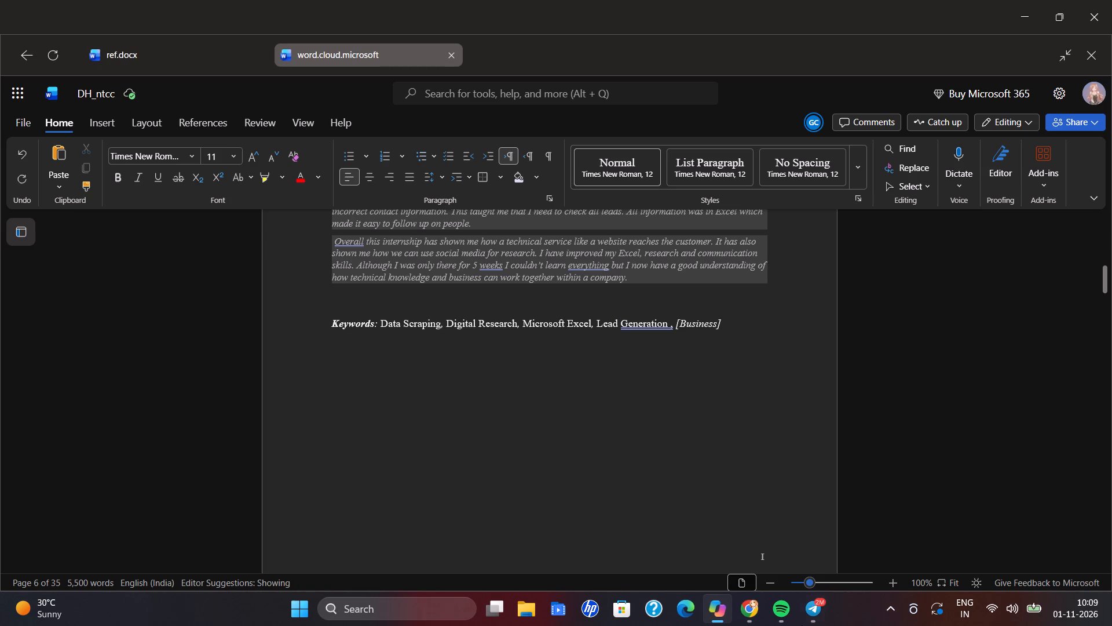
Switch to Chrome and copy "Web Research" from ChatGPT's alternative keyword list.
click(749, 613)
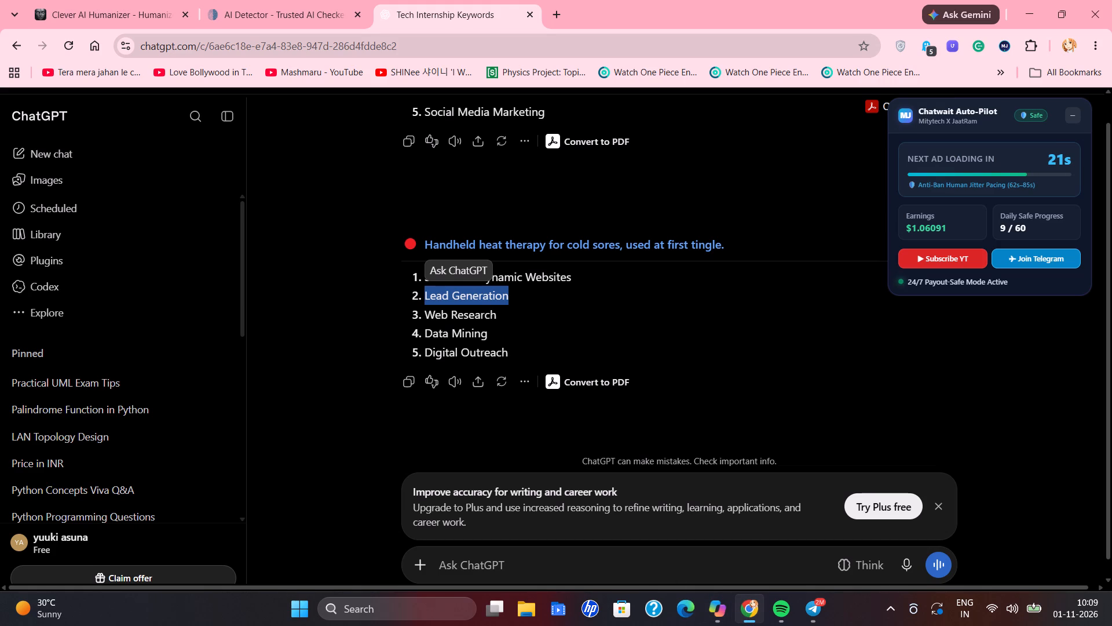
click(427, 316)
drag(427, 316, 522, 311)
key(ctrl+c)
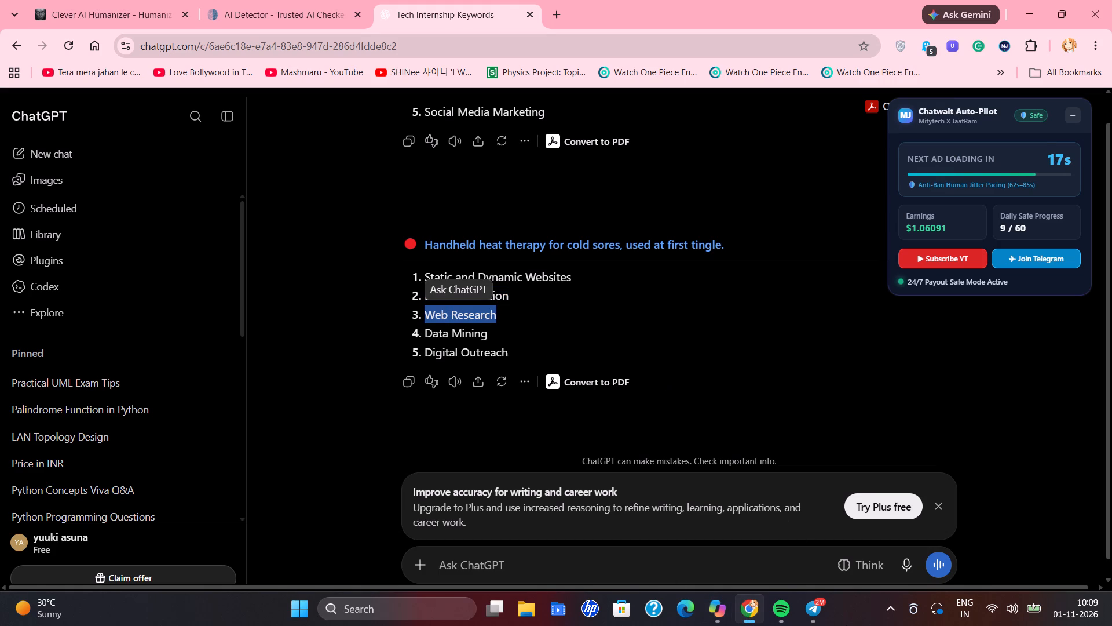
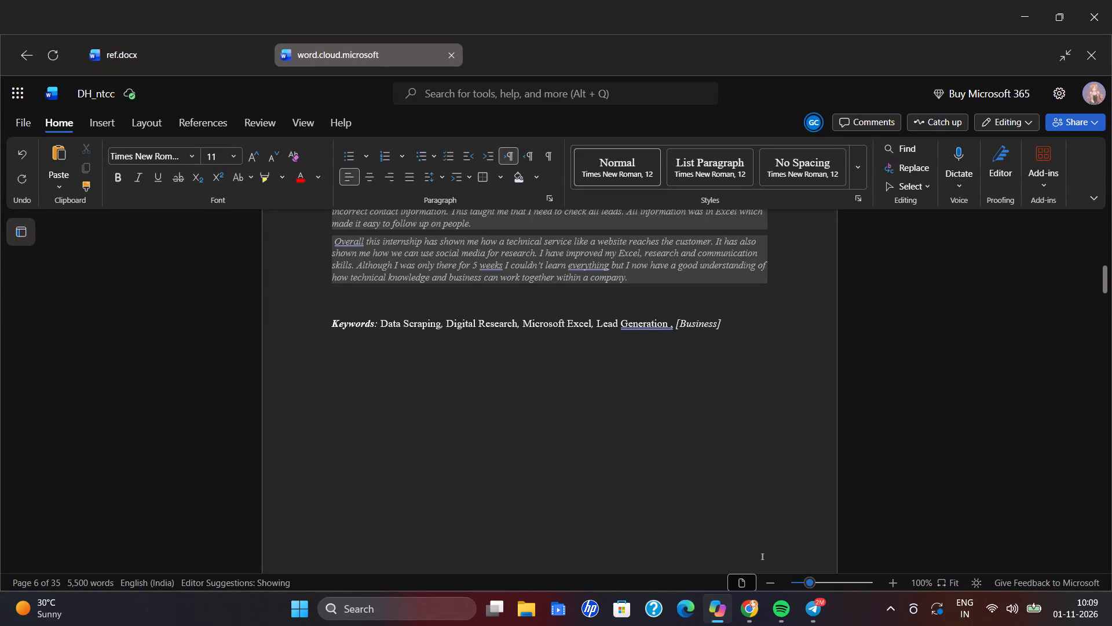
Replace "[Business]" at the end of the Keywords line in DH_ntcc with the copied "Web Research".
click(675, 323)
drag(675, 323, 720, 325)
drag(720, 325, 762, 321)
key(ctrl+v)
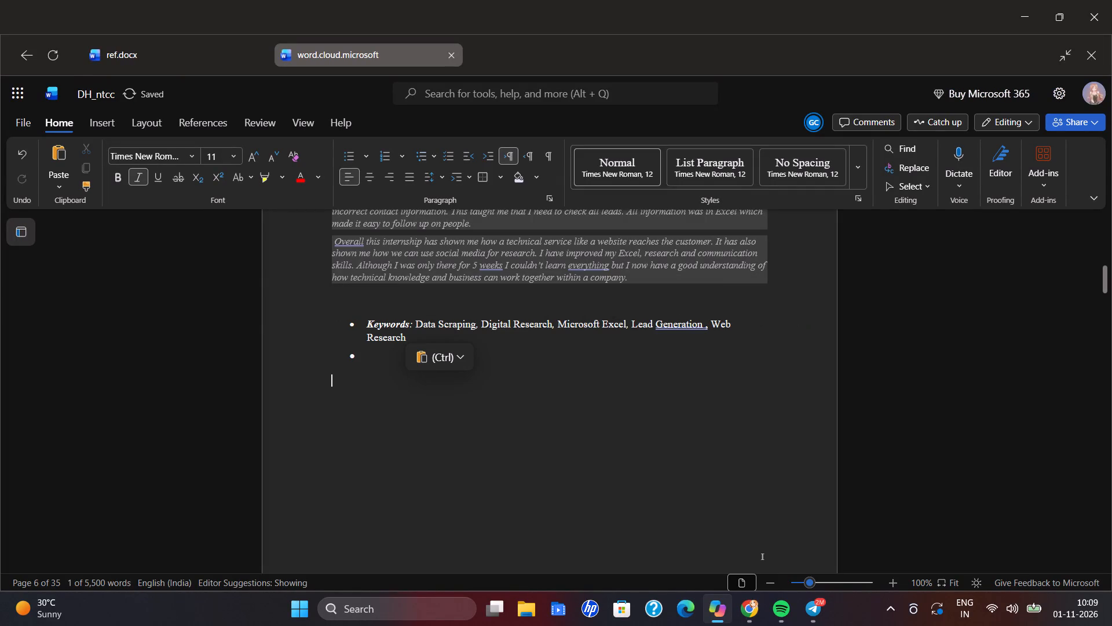
Remove the empty bullet below the Keywords line, and the bullet and indent in front of "Keywords".
click(390, 367)
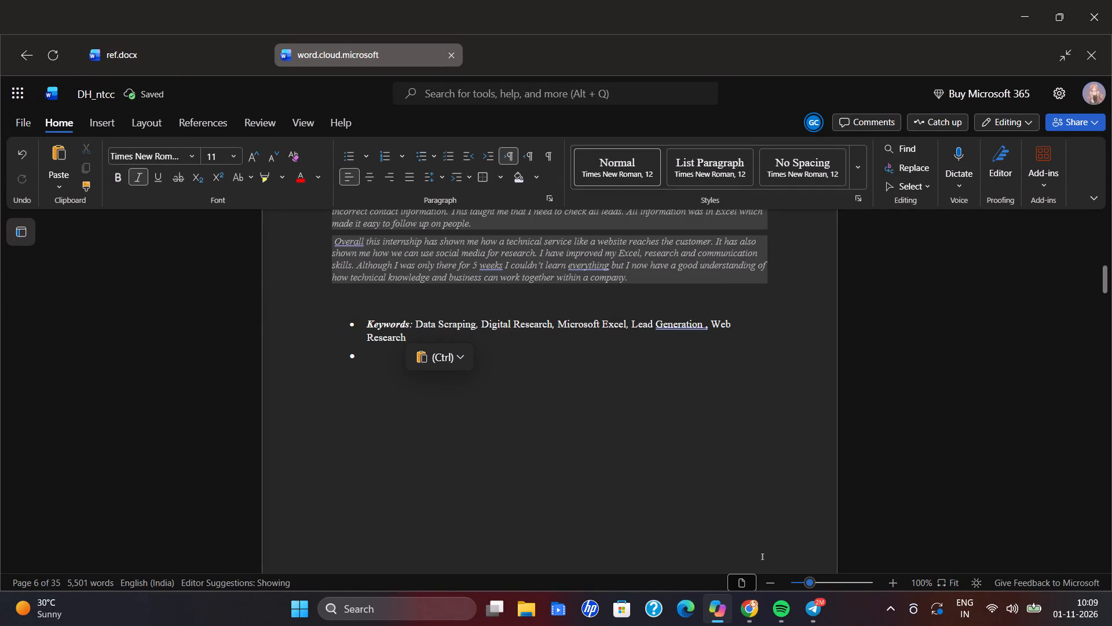
click(709, 329)
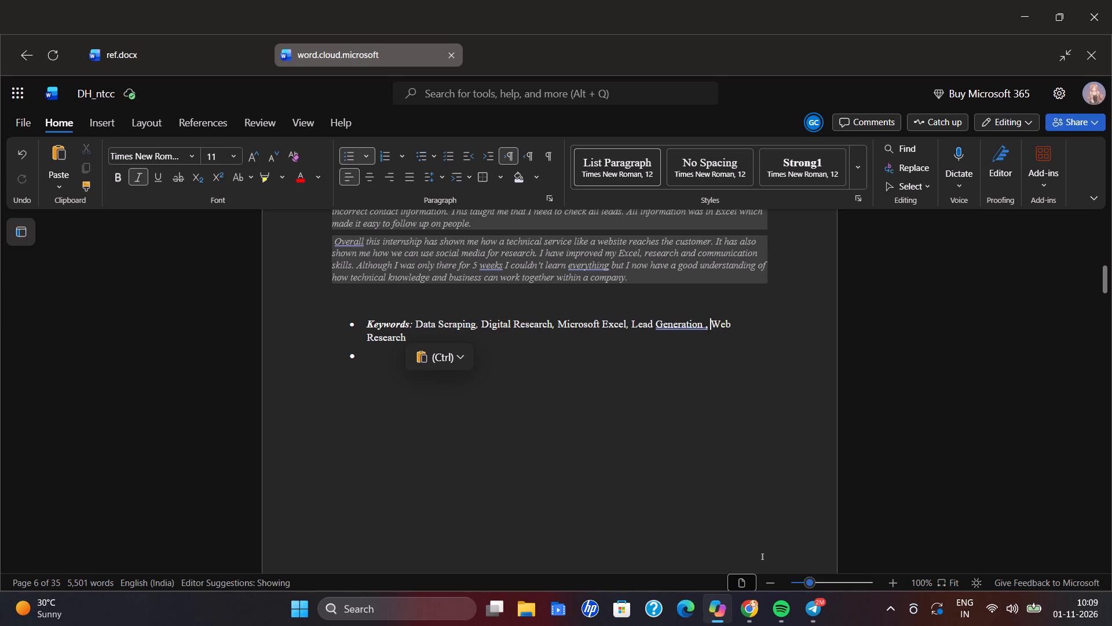
click(372, 355)
key(BackSpace)
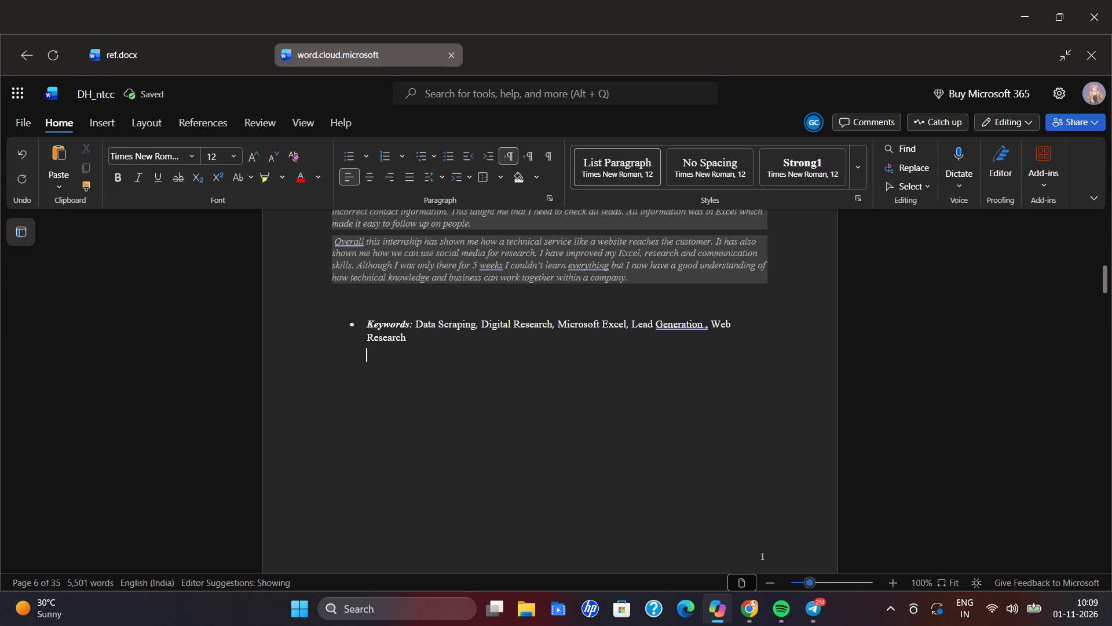
click(365, 319)
key(BackSpace)
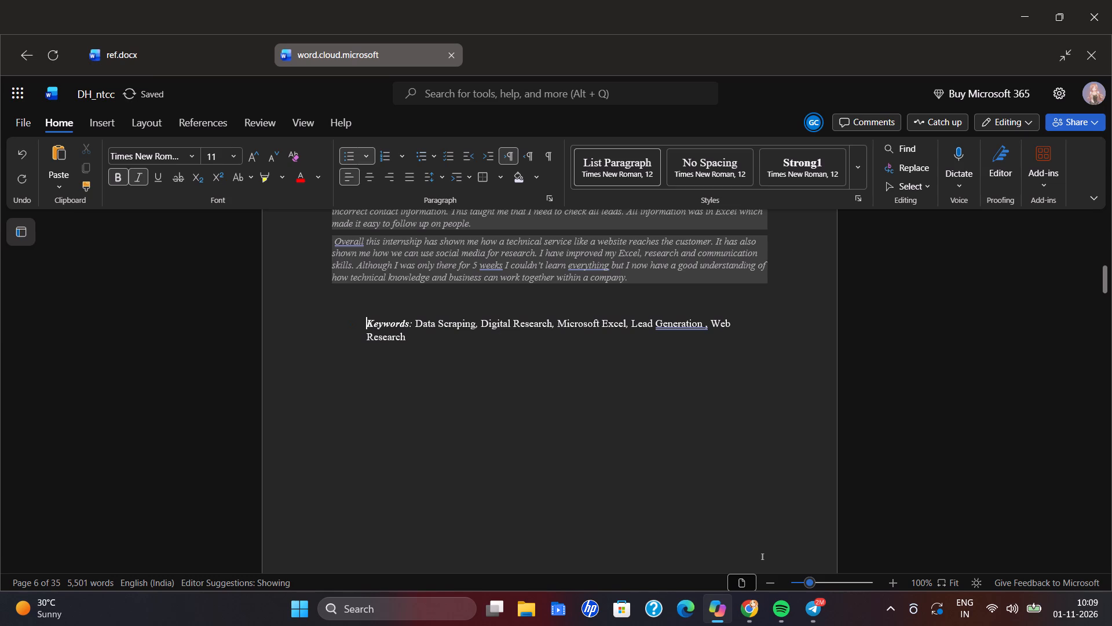
key(BackSpace)
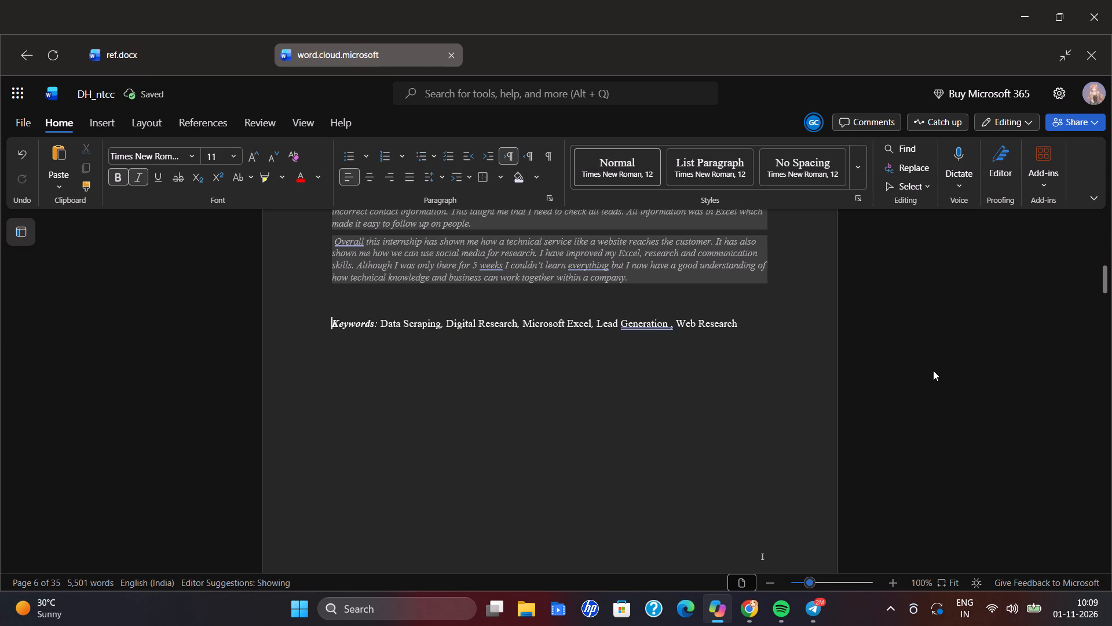
click(935, 369)
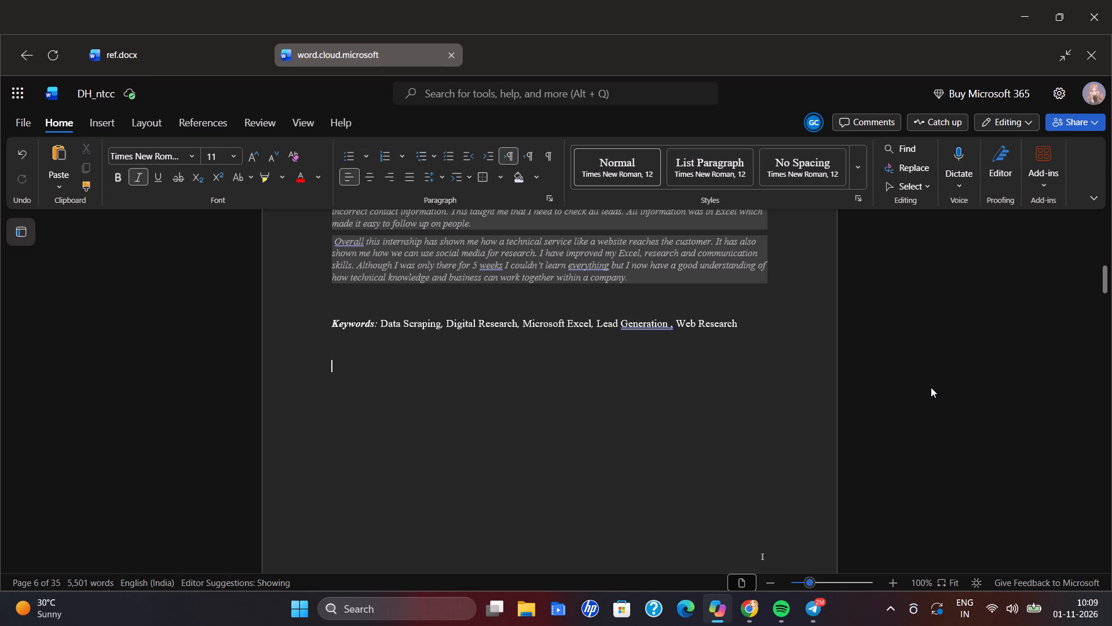
Look through the report from the table of contents to section 3.1 and back to section 2.1, checking the content and remaining placeholders.
click(1109, 284)
drag(1109, 284, 1110, 296)
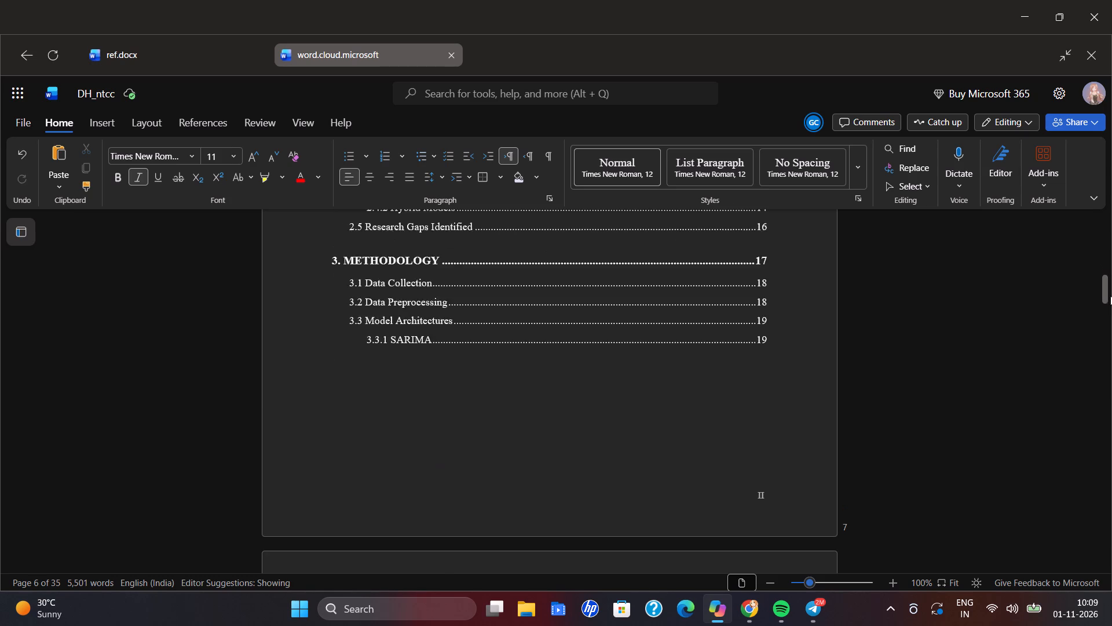
drag(1110, 296, 1111, 337)
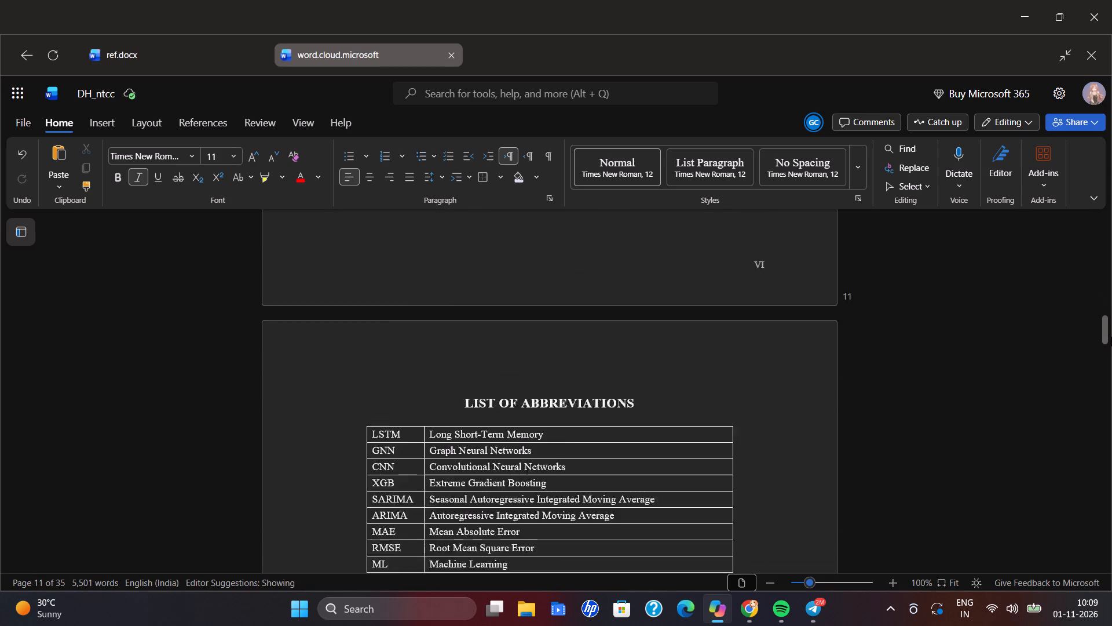
drag(1111, 337, 1111, 345)
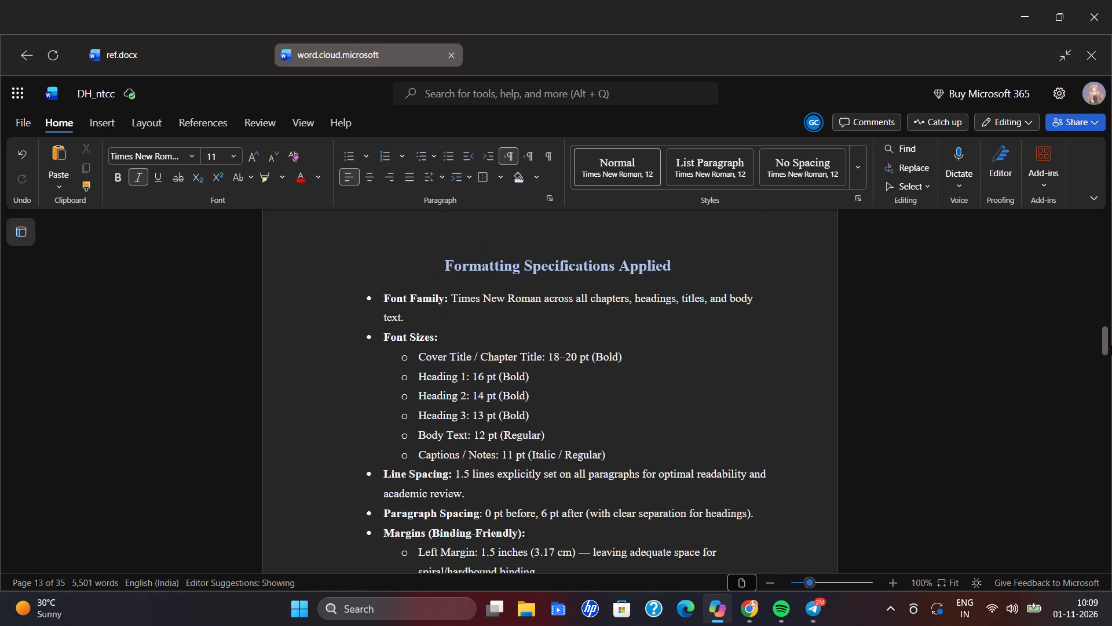
drag(1111, 345, 1110, 346)
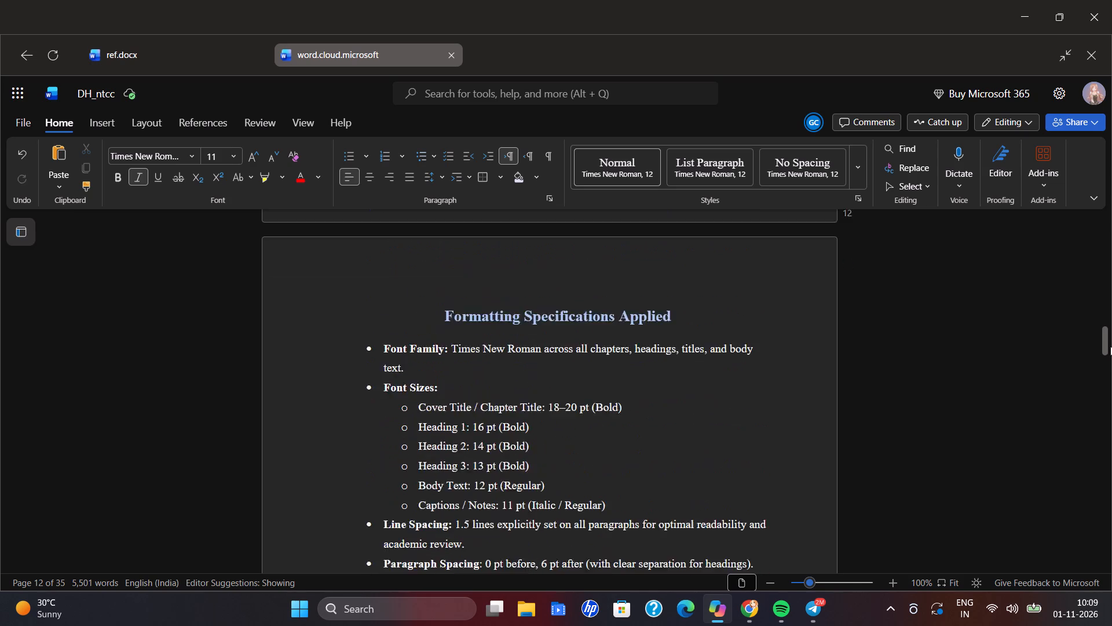
drag(1110, 346, 1111, 347)
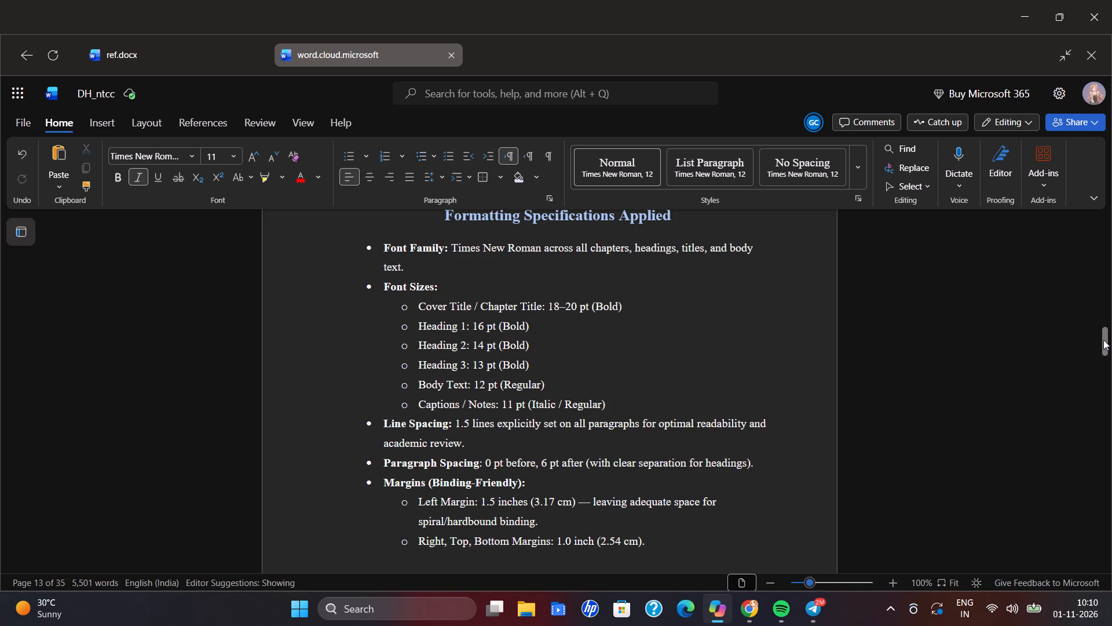
drag(1111, 345, 1111, 372)
click(1102, 339)
drag(1102, 339, 1096, 368)
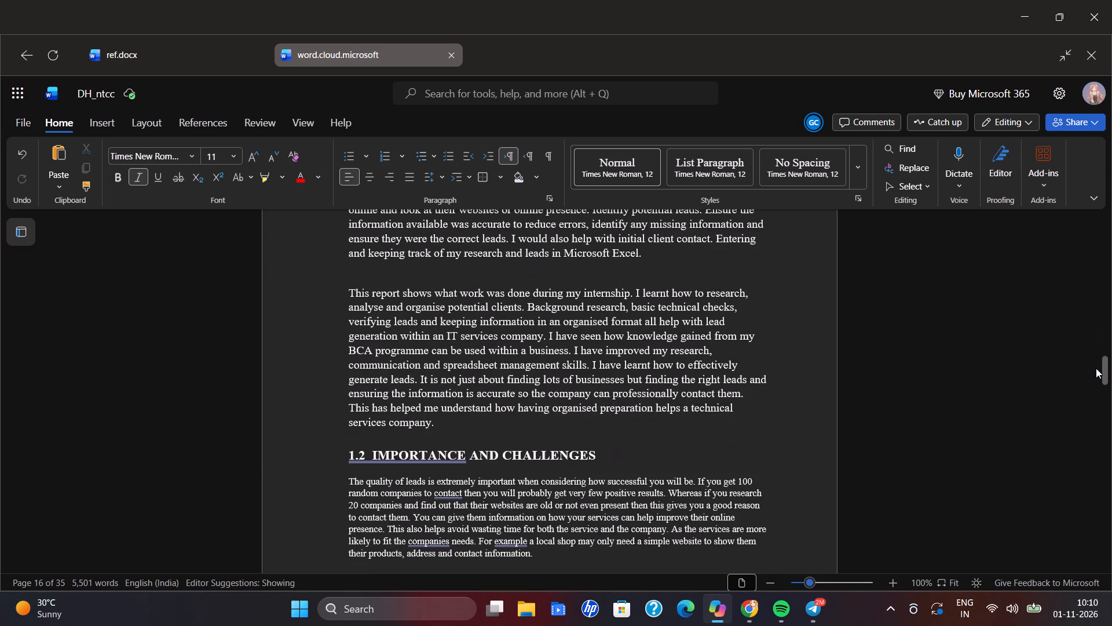
drag(1096, 368, 1084, 433)
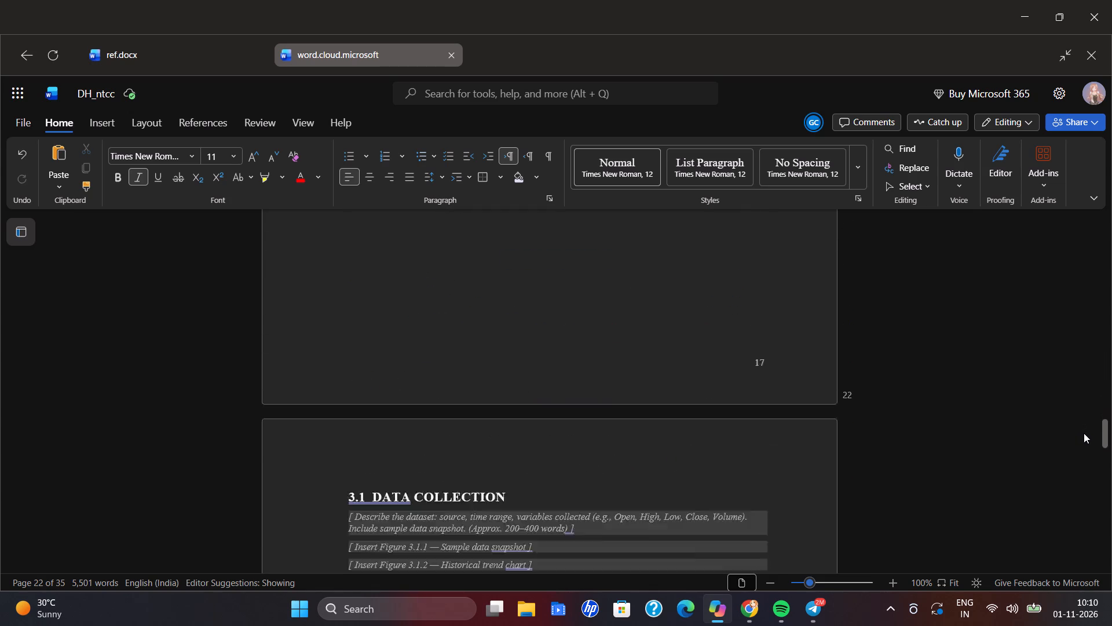
drag(1084, 433, 1072, 416)
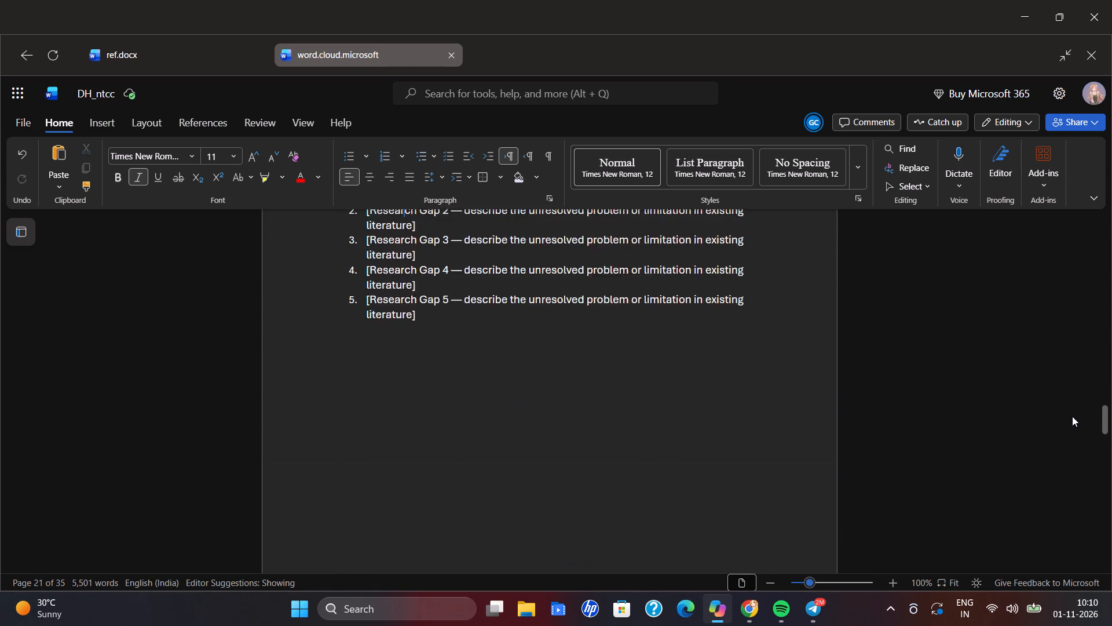
drag(1072, 416, 1064, 401)
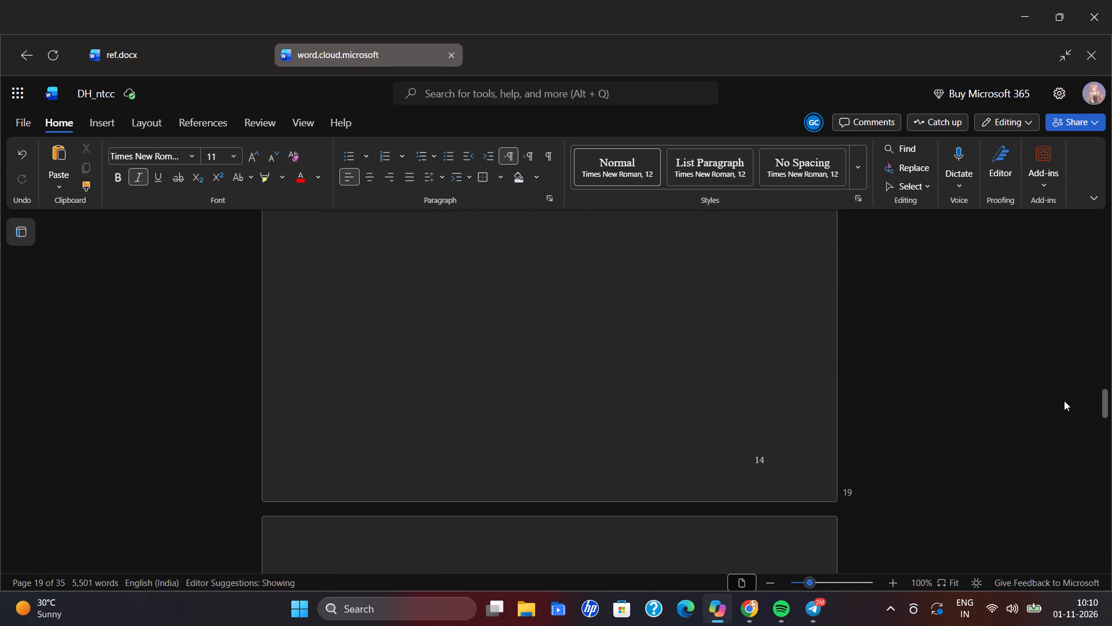
drag(1064, 401, 1066, 412)
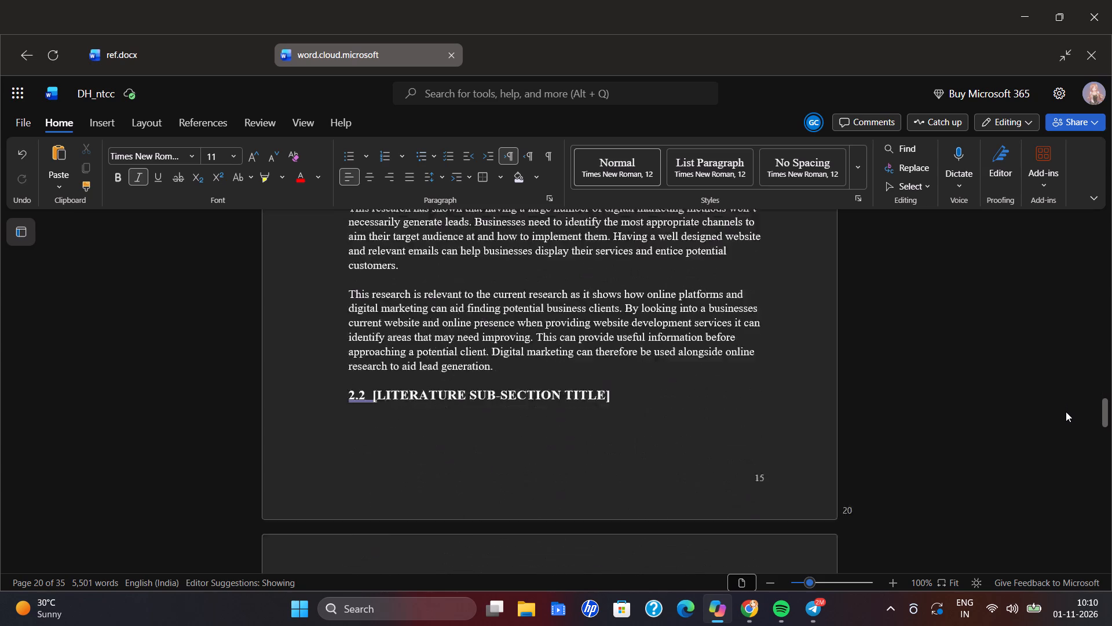
drag(1066, 412, 1059, 394)
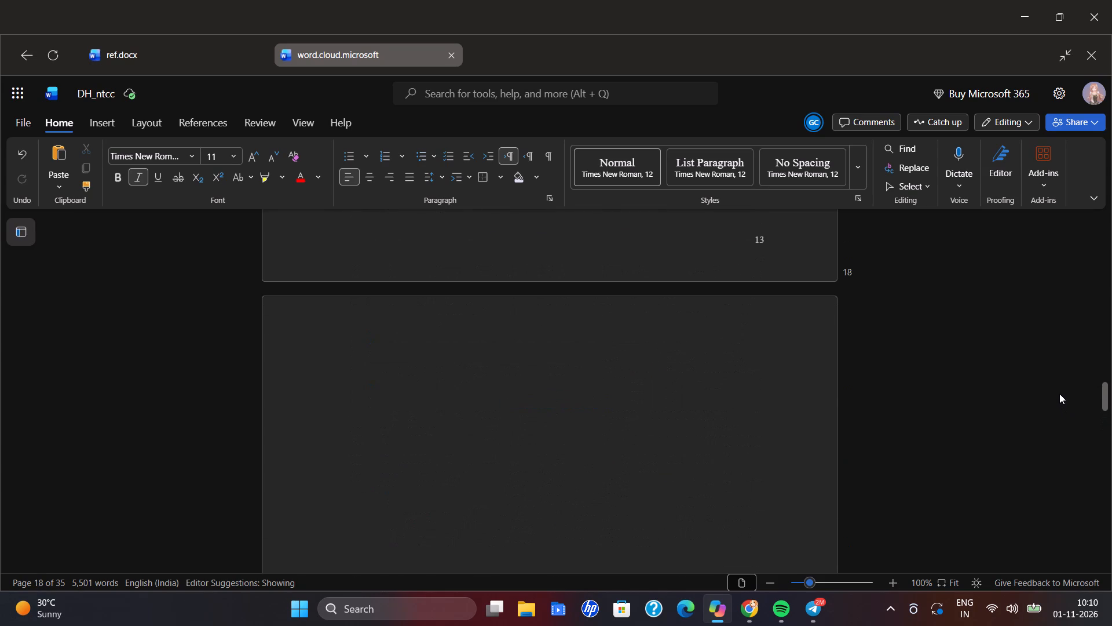
drag(1059, 394, 1054, 370)
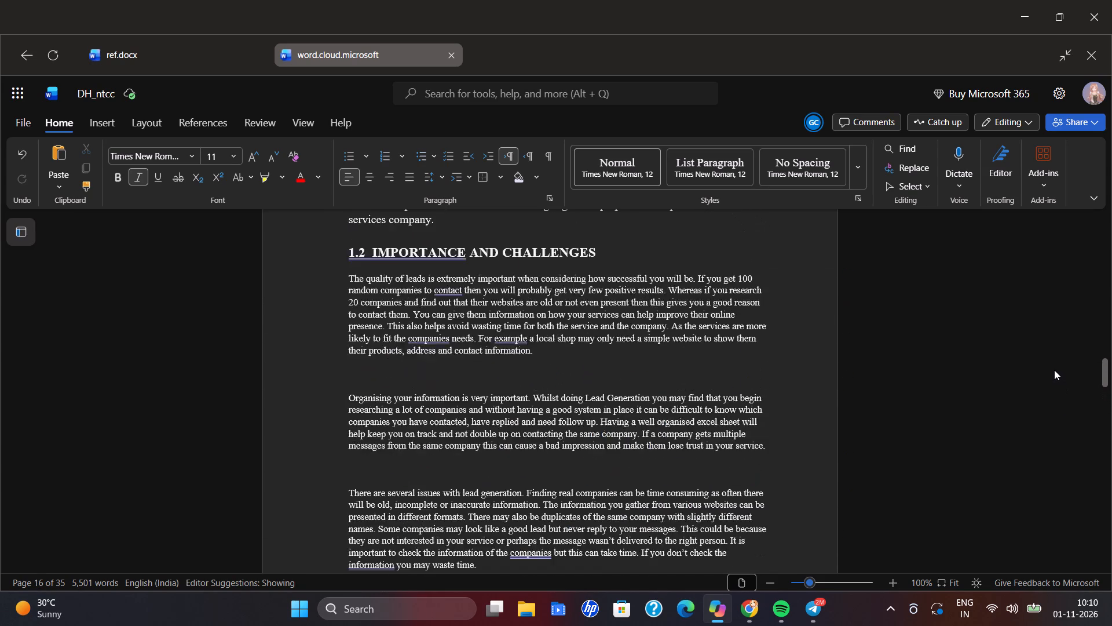
drag(1054, 370, 1048, 352)
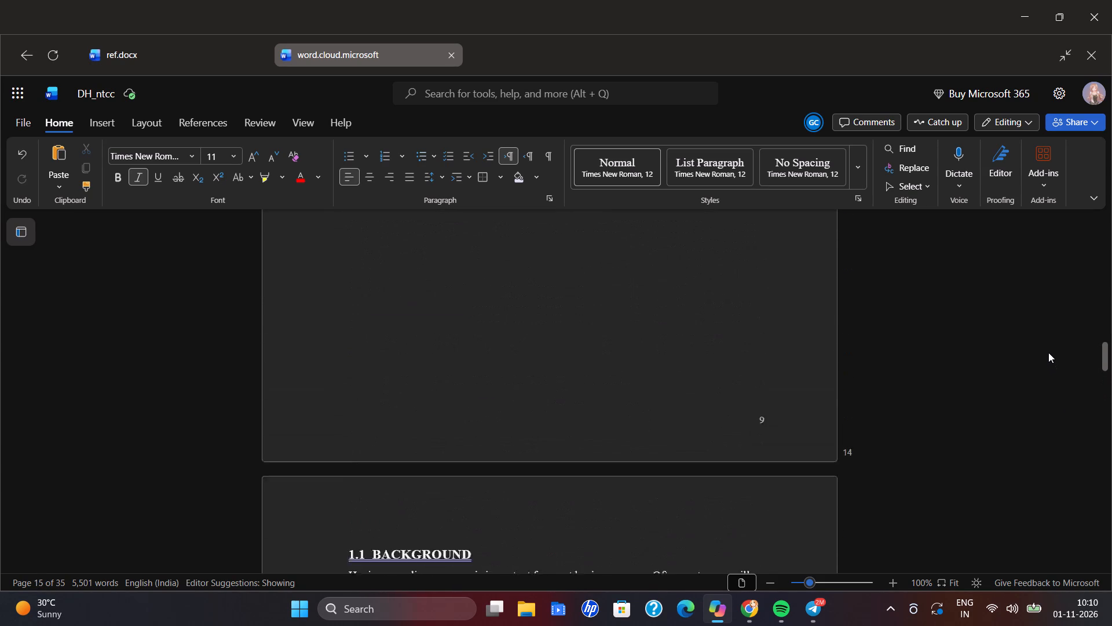
drag(1048, 352, 1054, 373)
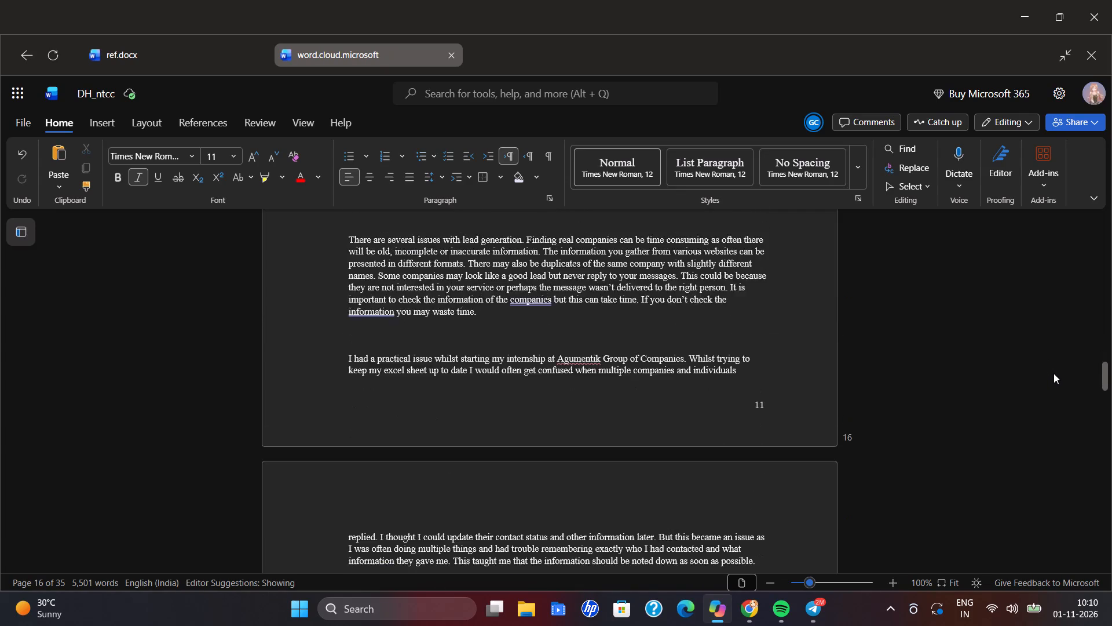
drag(1054, 373, 1062, 392)
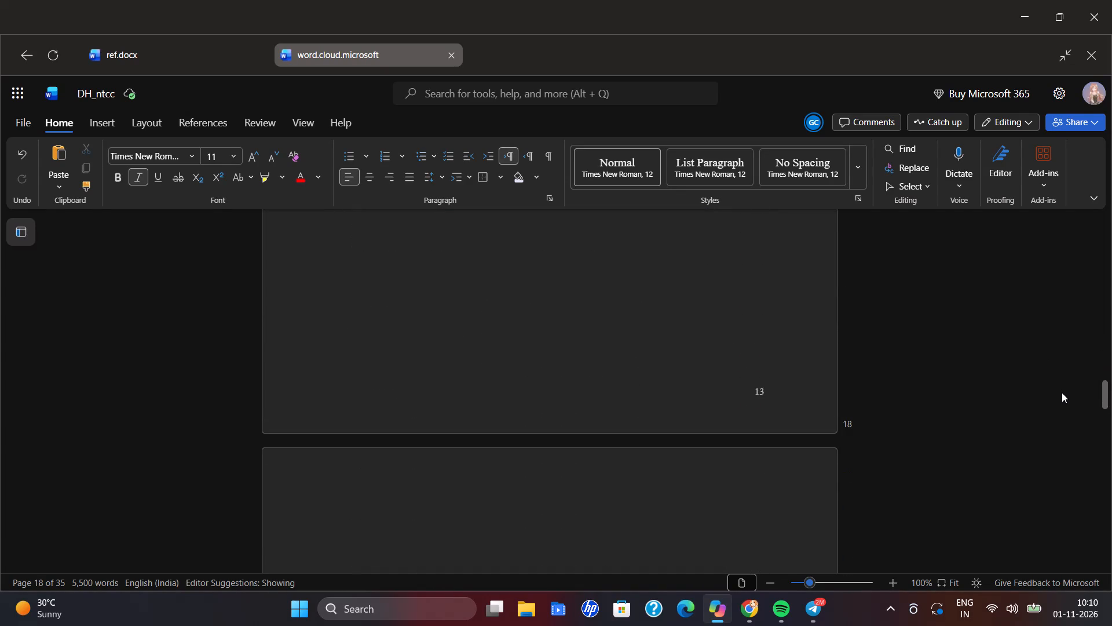
drag(1062, 392, 1063, 413)
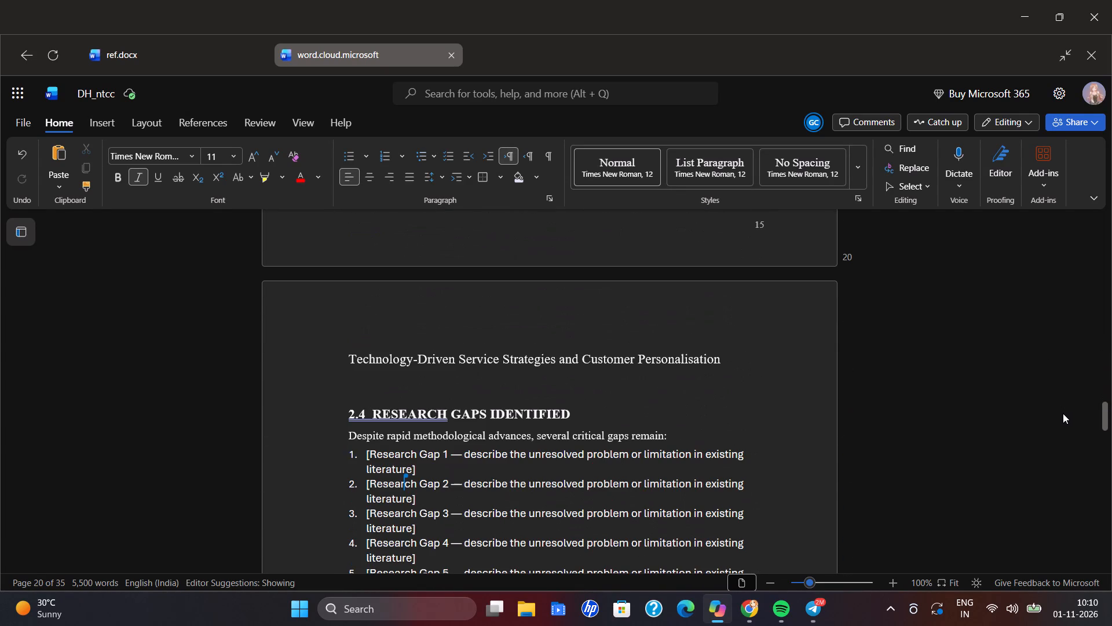
drag(1063, 413, 1062, 412)
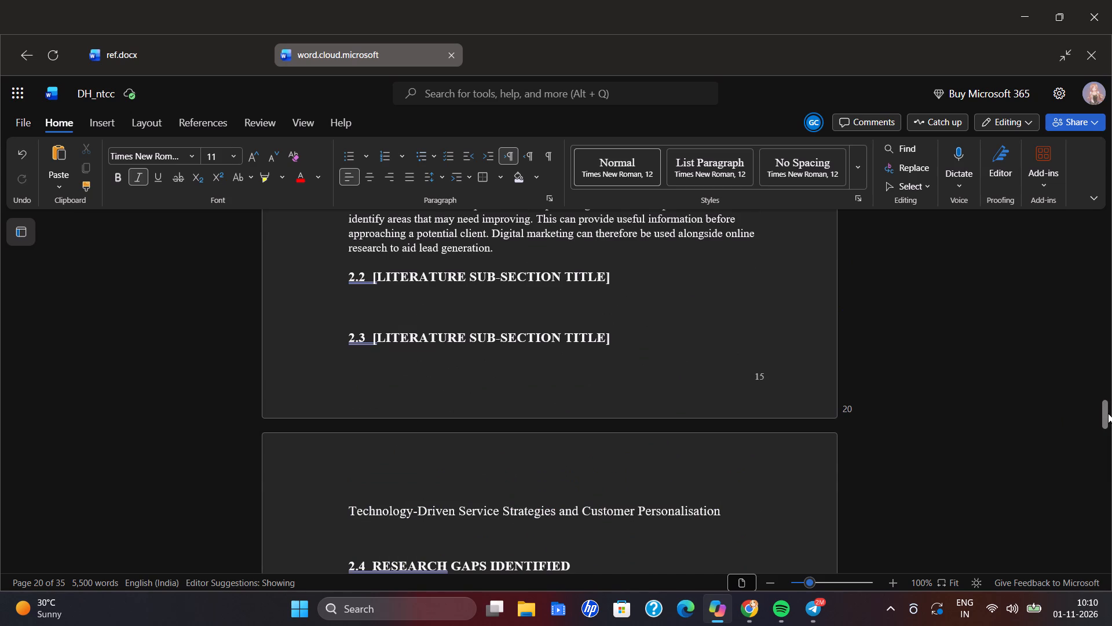
drag(1107, 413, 1106, 407)
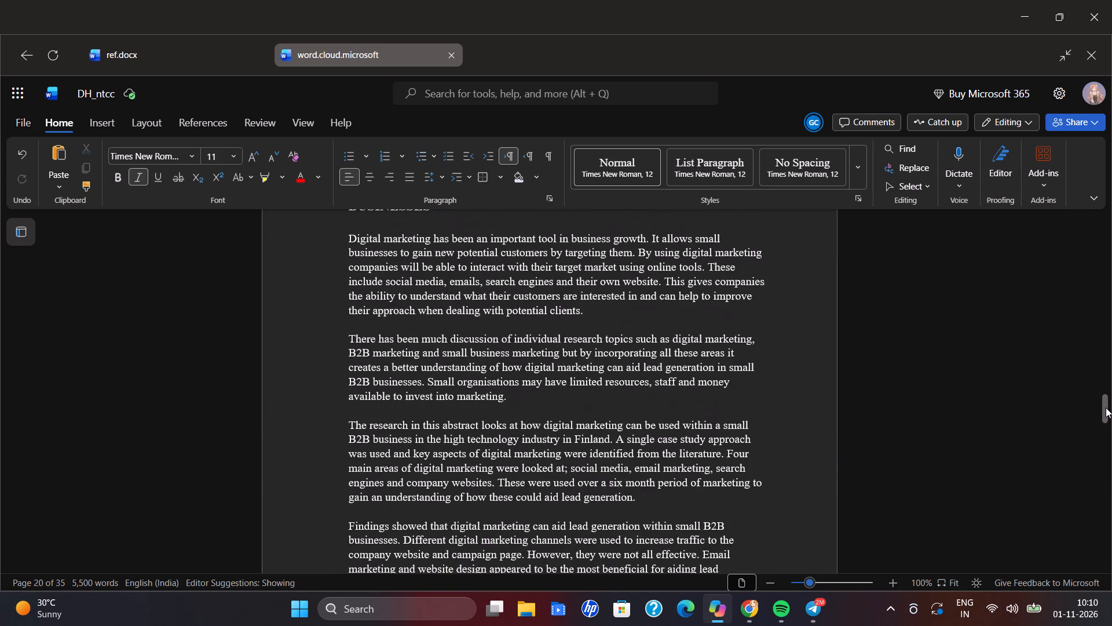
drag(1106, 407, 1104, 406)
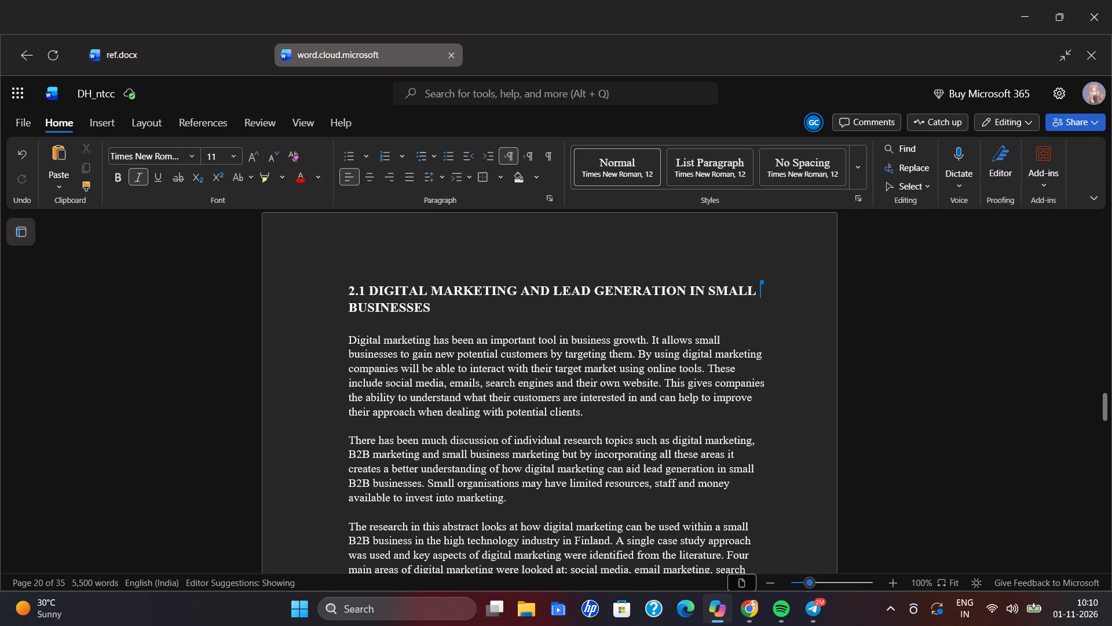
Add one extra space before "BUSINESSES" and one before "SMALL" in the section 2.1 heading.
click(349, 305)
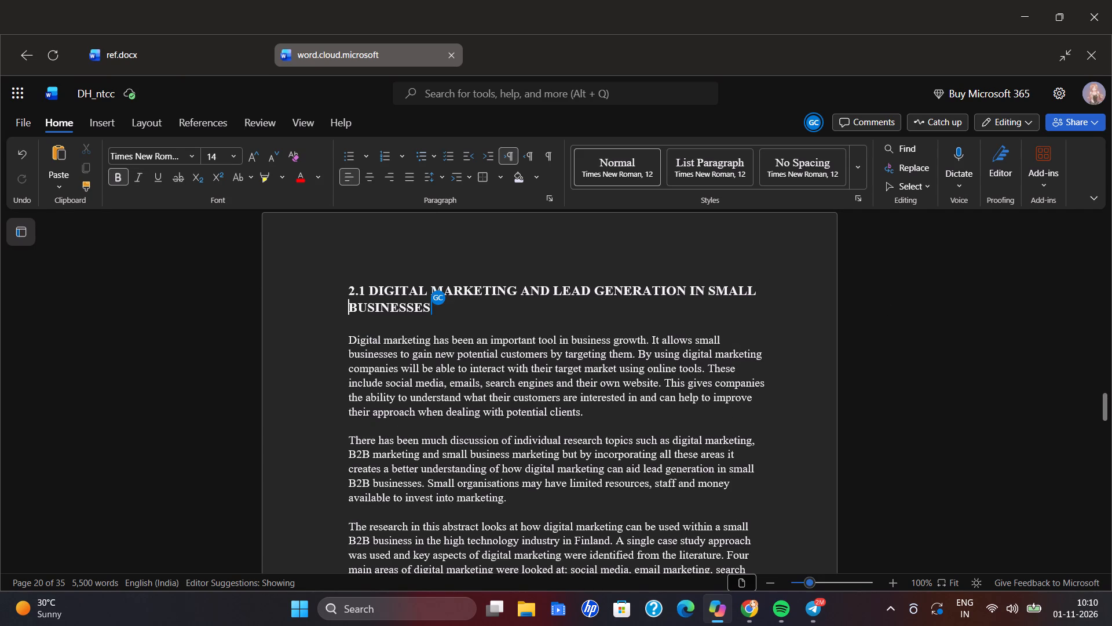
key(space)
key(space)
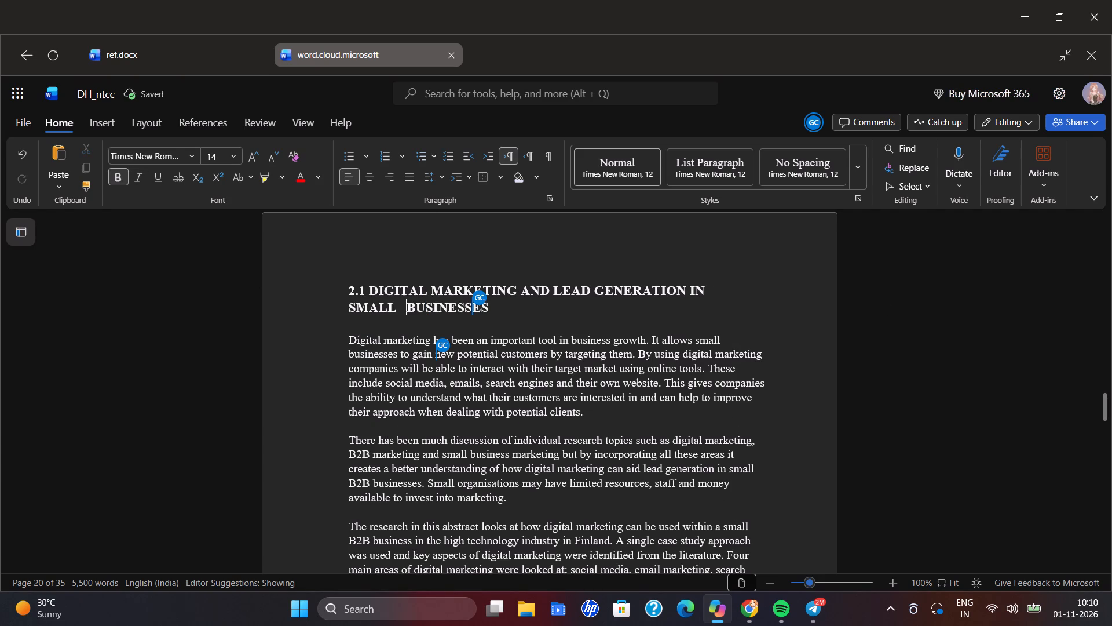
key(BackSpace)
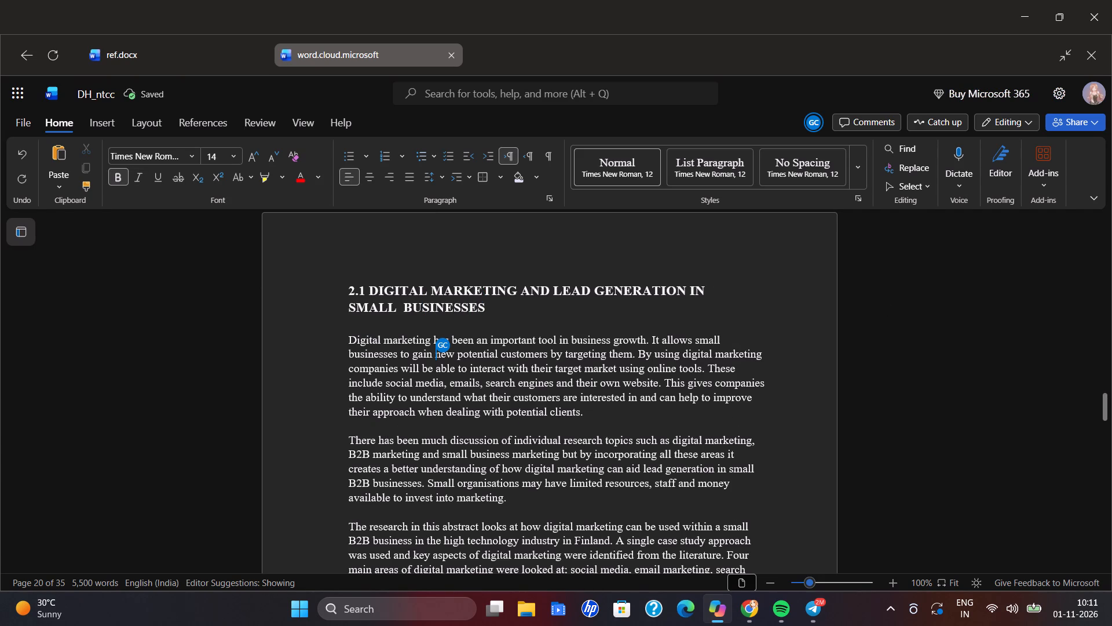
click(305, 341)
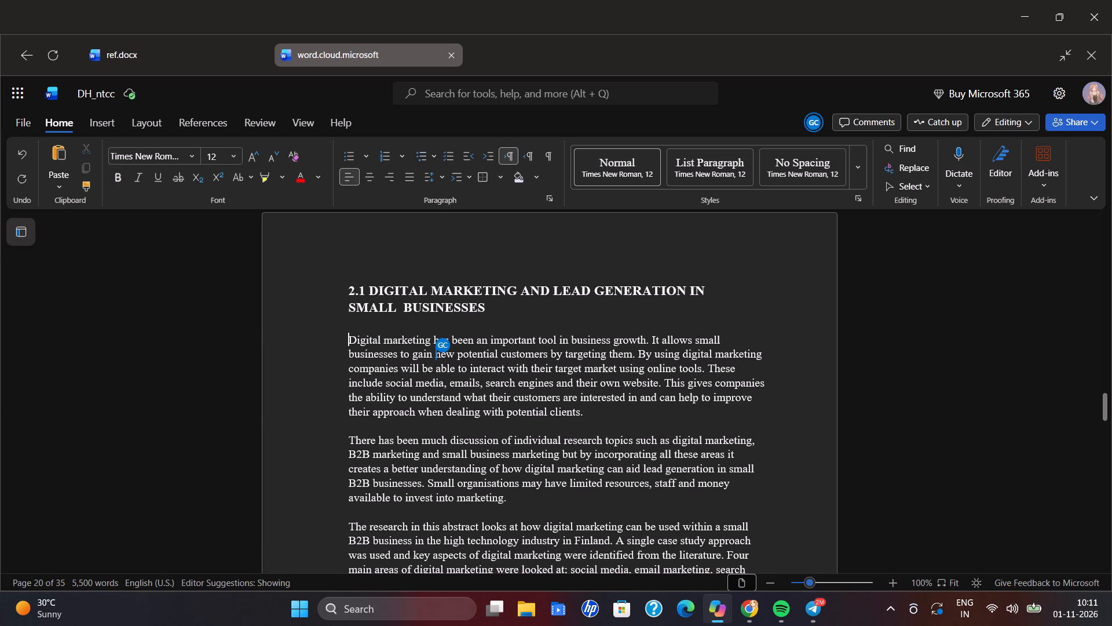
click(347, 308)
key(space)
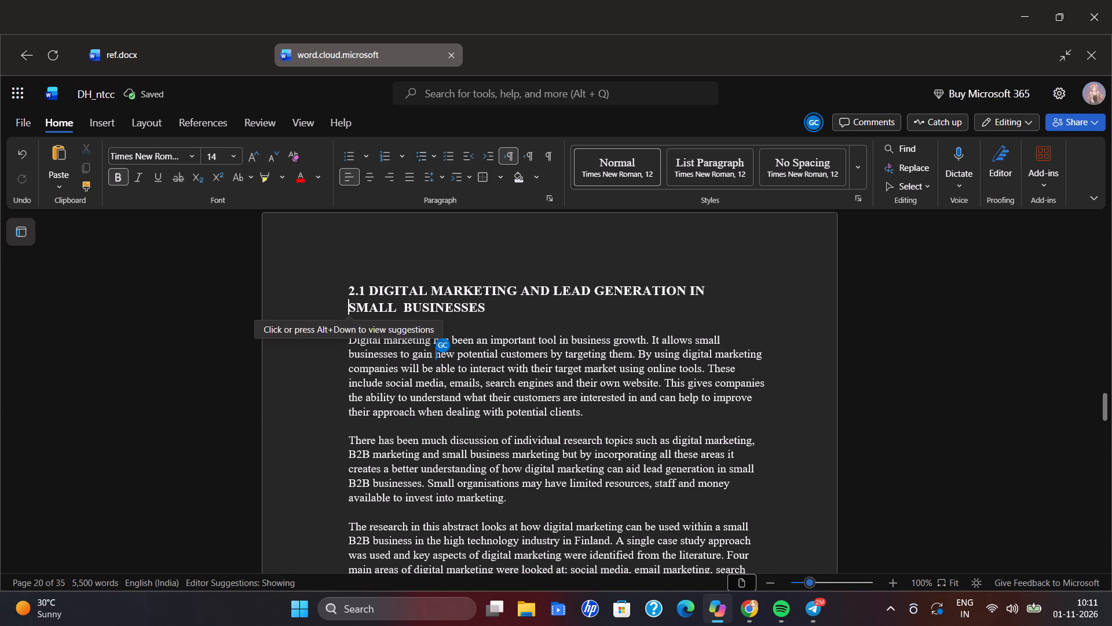
click(765, 318)
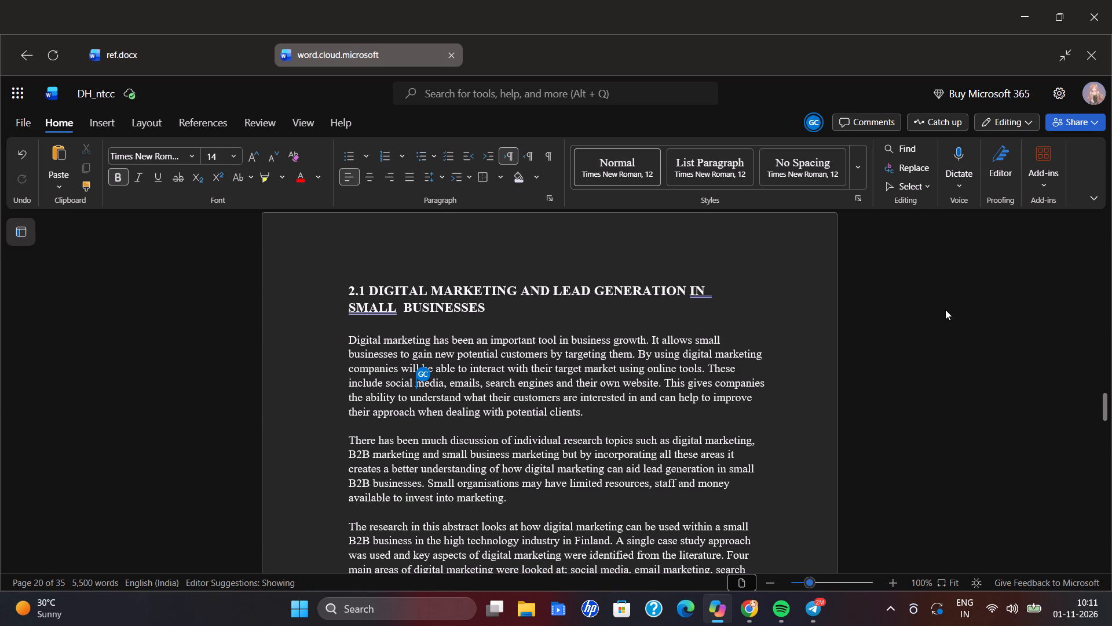
click(945, 310)
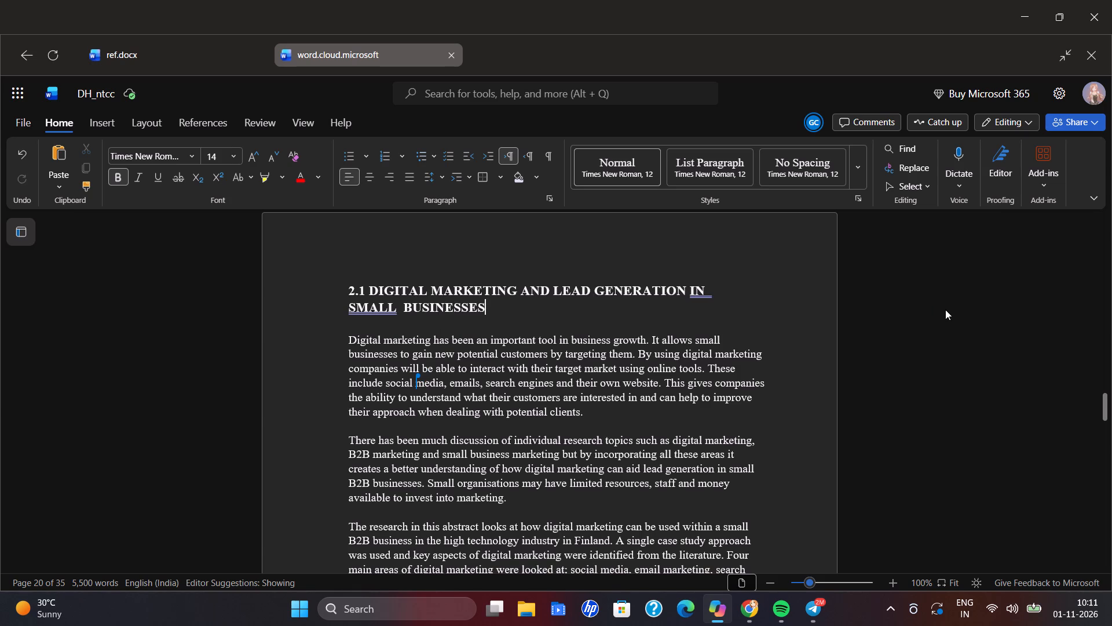
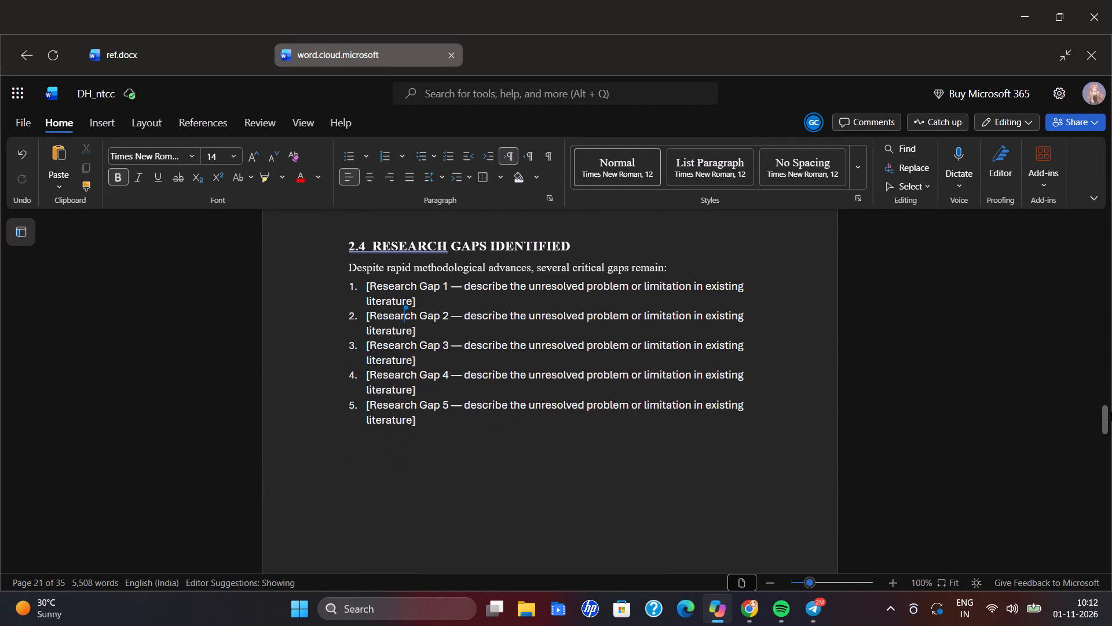
drag(1111, 412, 1111, 412)
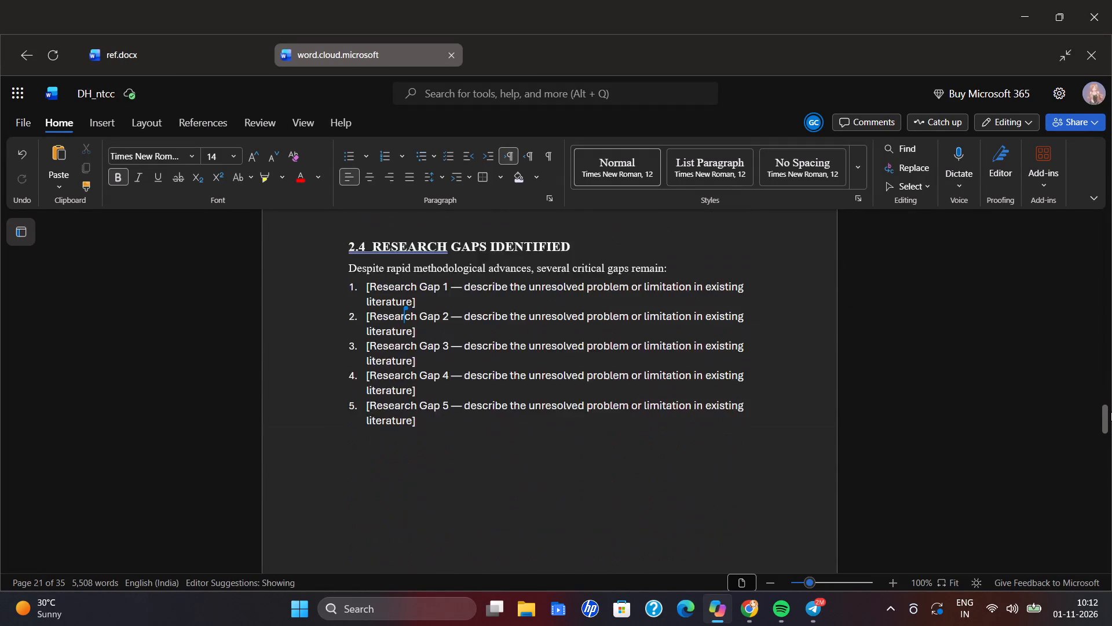
drag(1111, 412, 1108, 408)
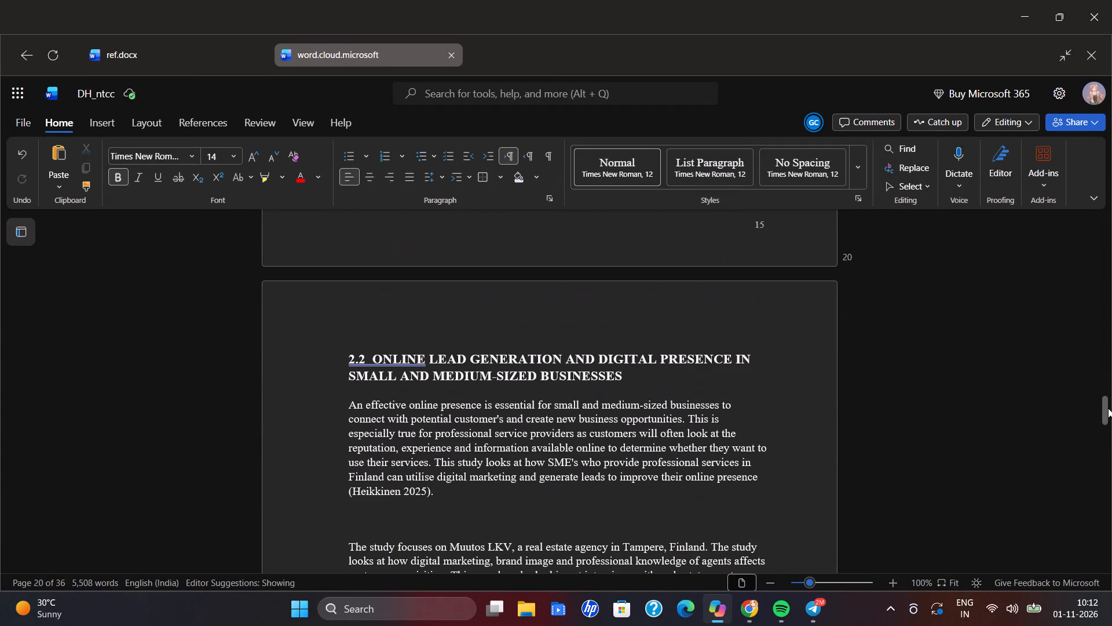
drag(1108, 408, 1111, 437)
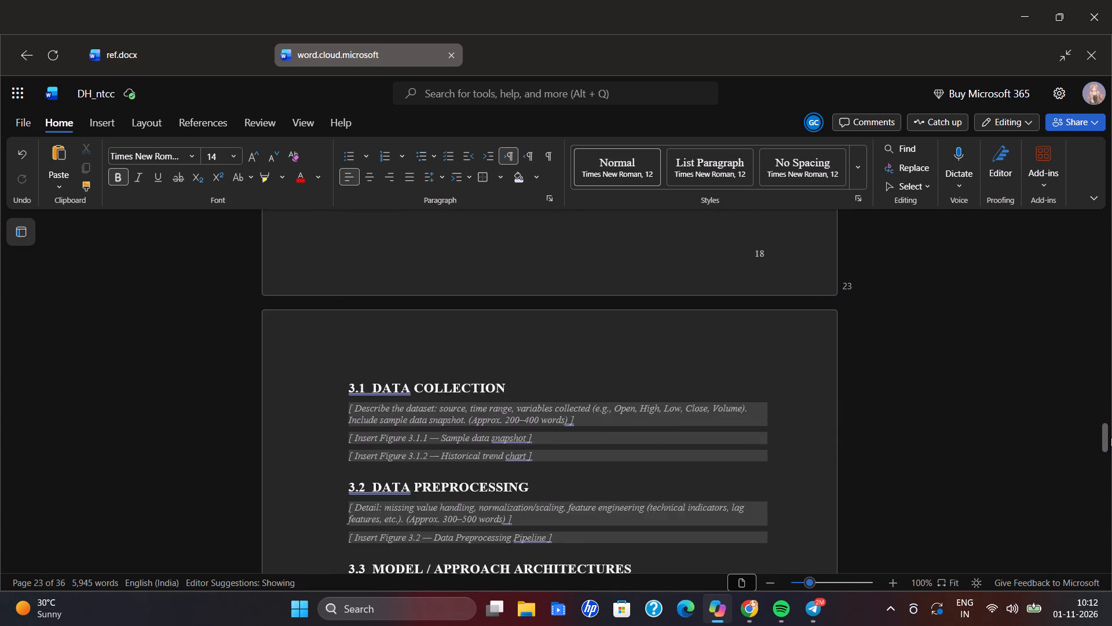
drag(1111, 437, 1110, 430)
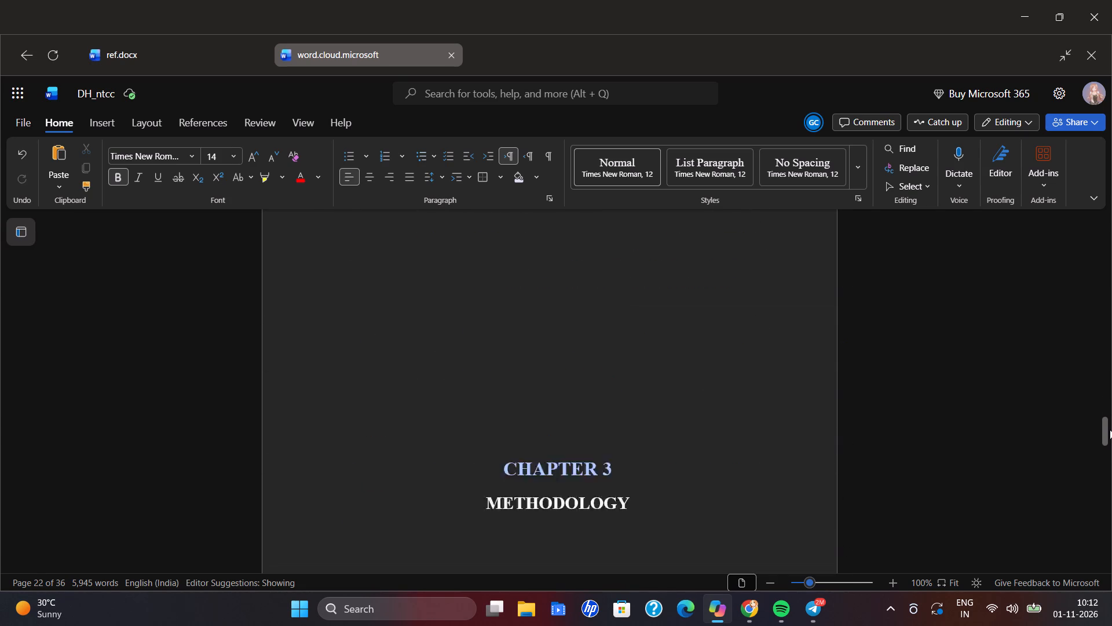
drag(1110, 430, 1107, 433)
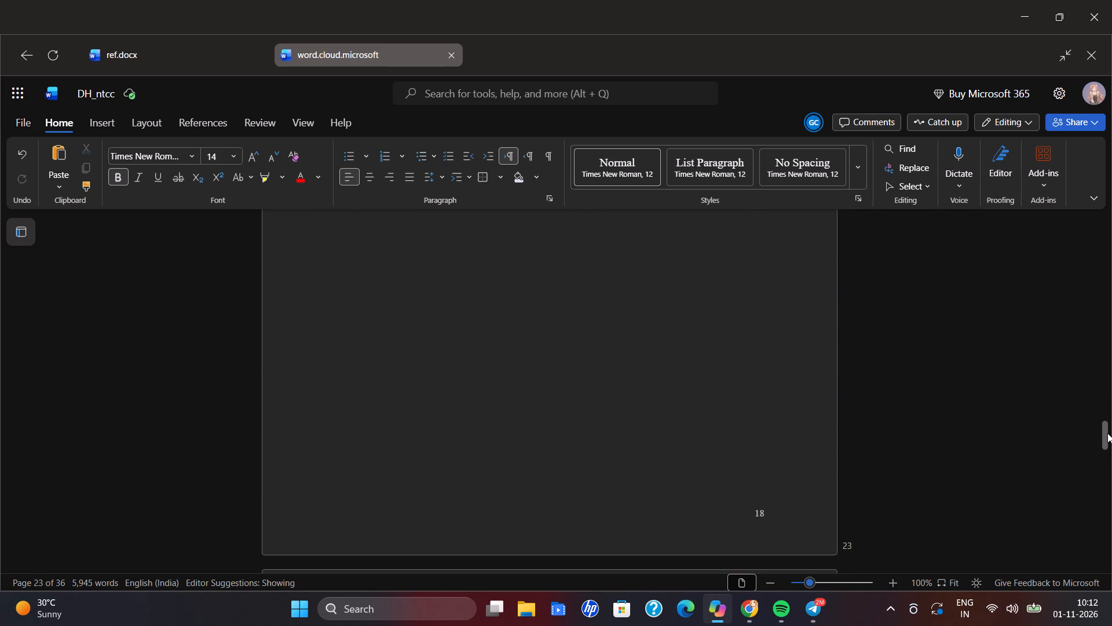
drag(1107, 433, 1107, 438)
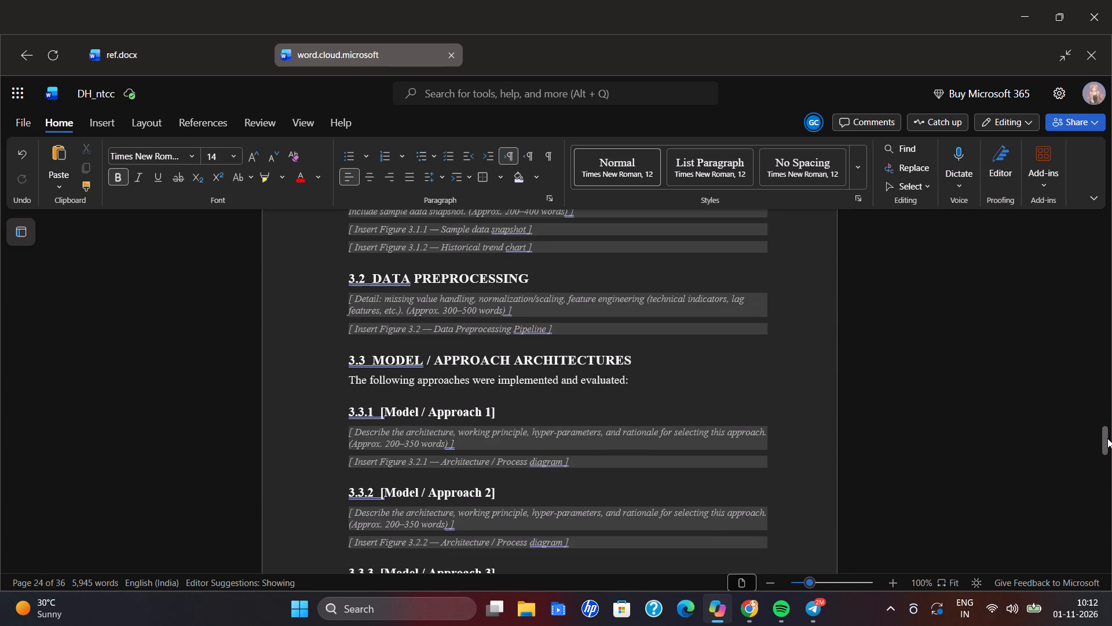
drag(1107, 438, 1109, 434)
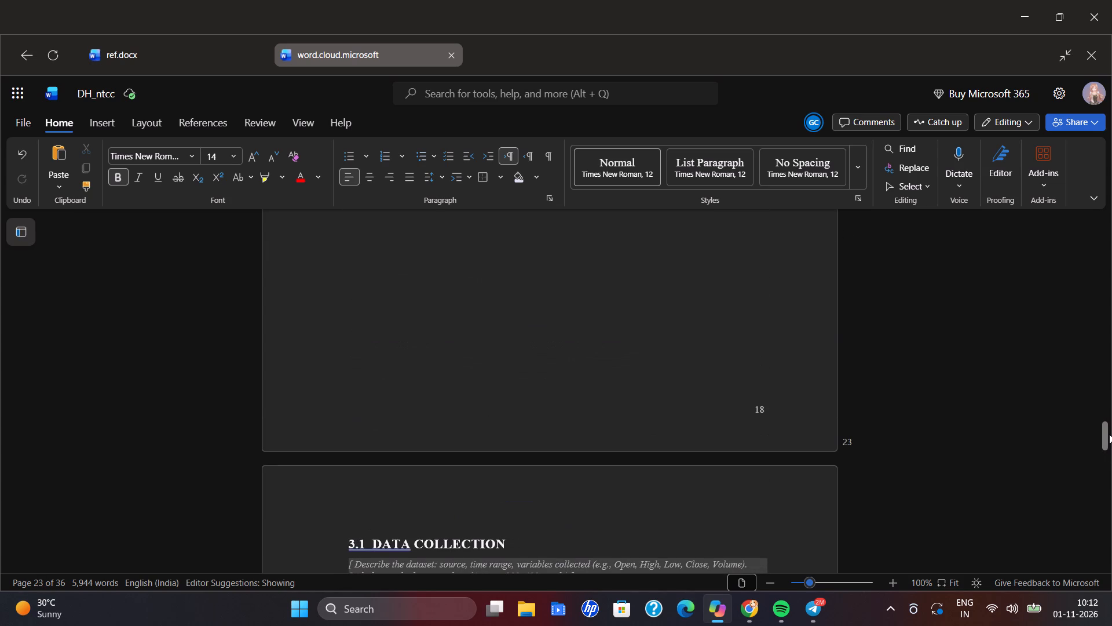
click(1109, 438)
drag(1109, 438, 1109, 447)
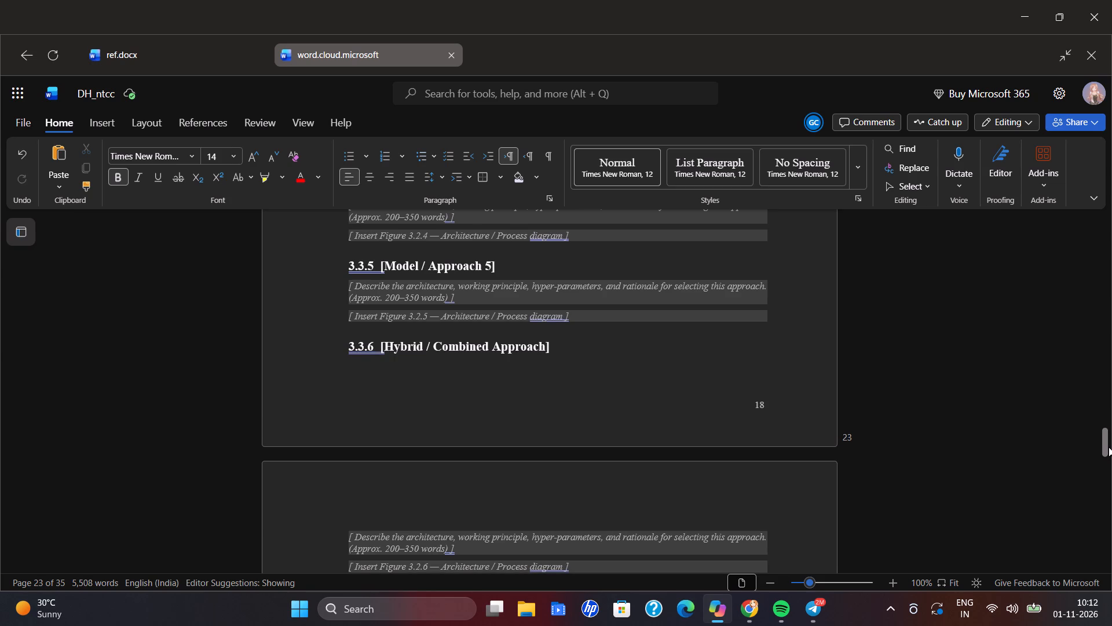
click(1105, 448)
drag(1105, 448, 1106, 443)
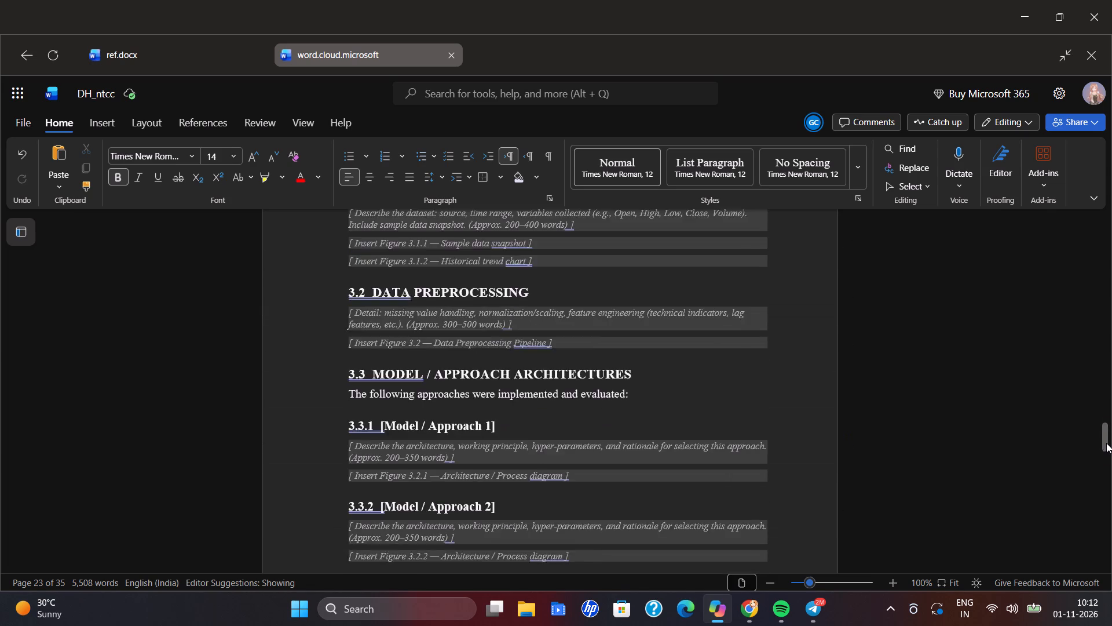
drag(1106, 443, 1109, 457)
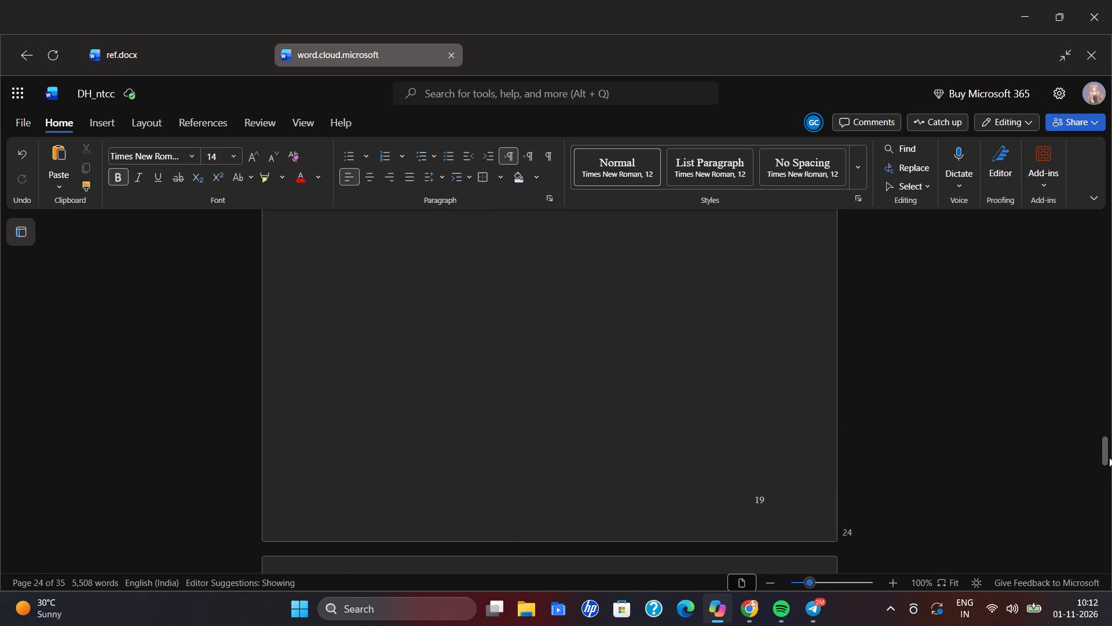
drag(1109, 457, 1109, 457)
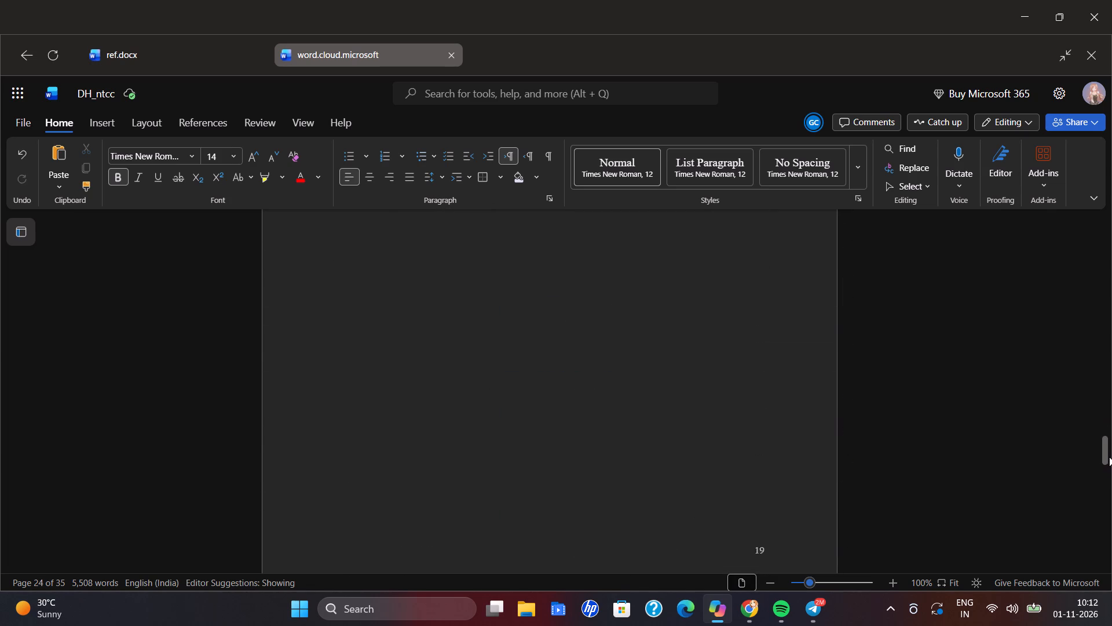
drag(1109, 457, 1109, 469)
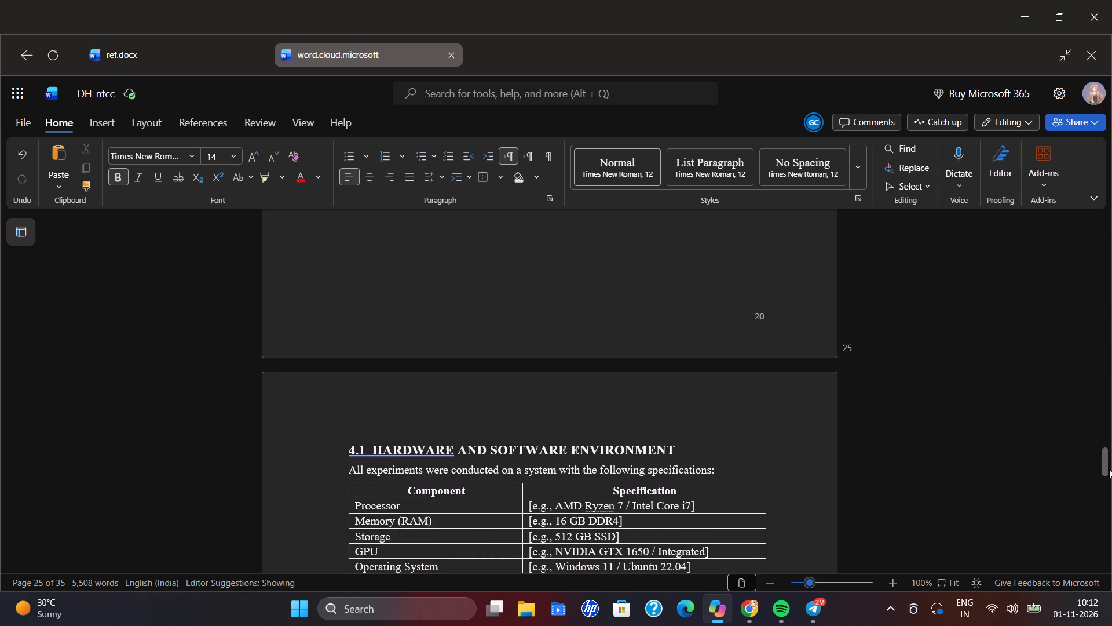
drag(1109, 469, 1109, 475)
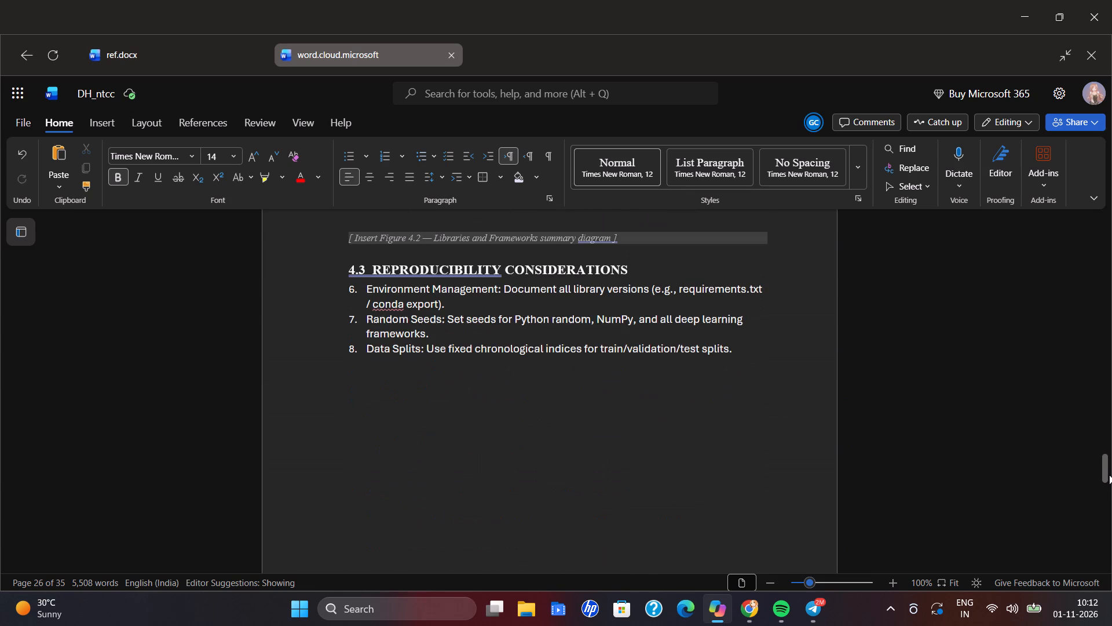
drag(1109, 475, 1111, 452)
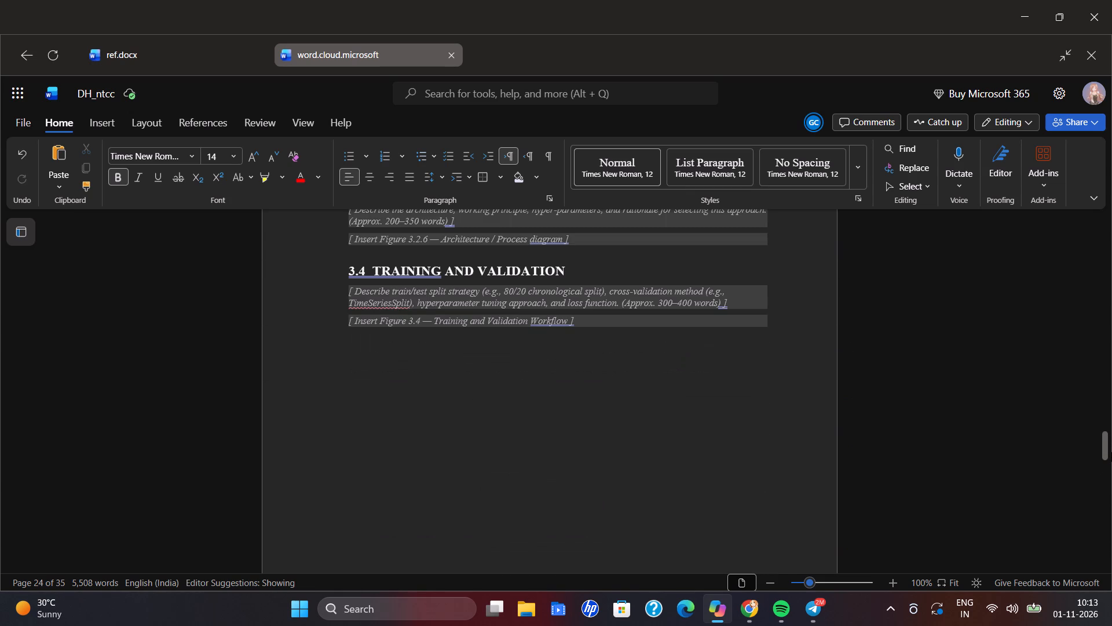
drag(1111, 452, 1110, 435)
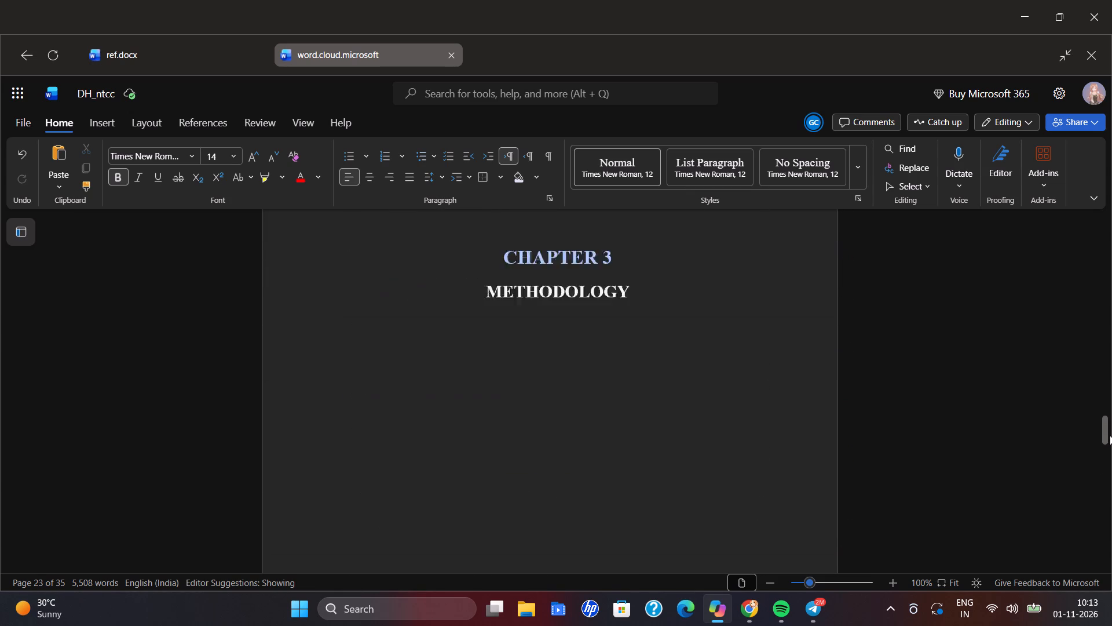
drag(1110, 435, 1110, 445)
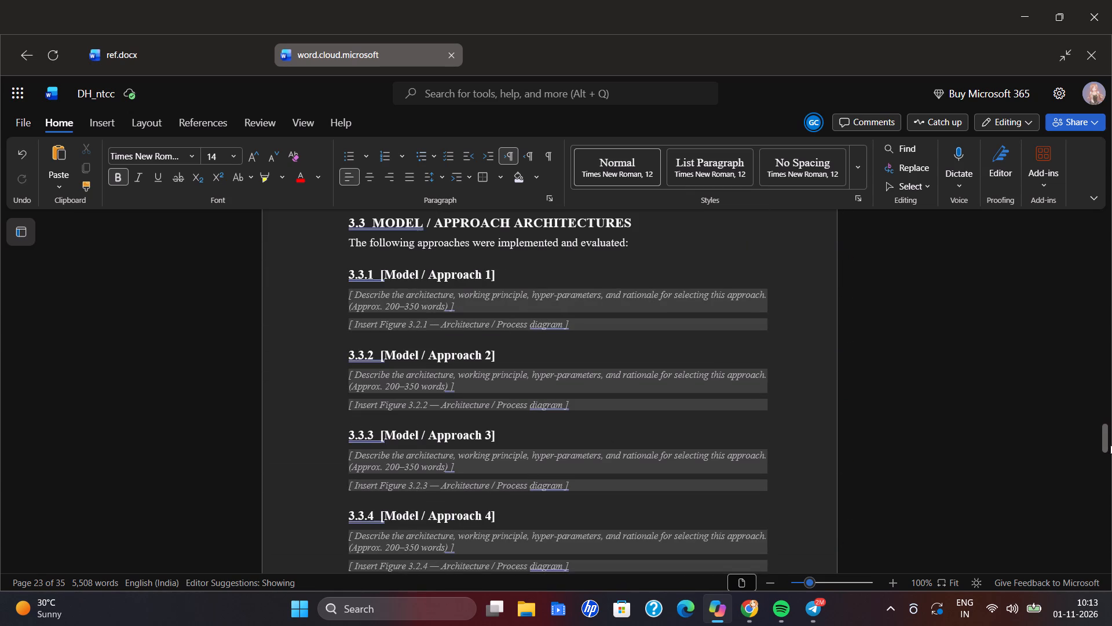
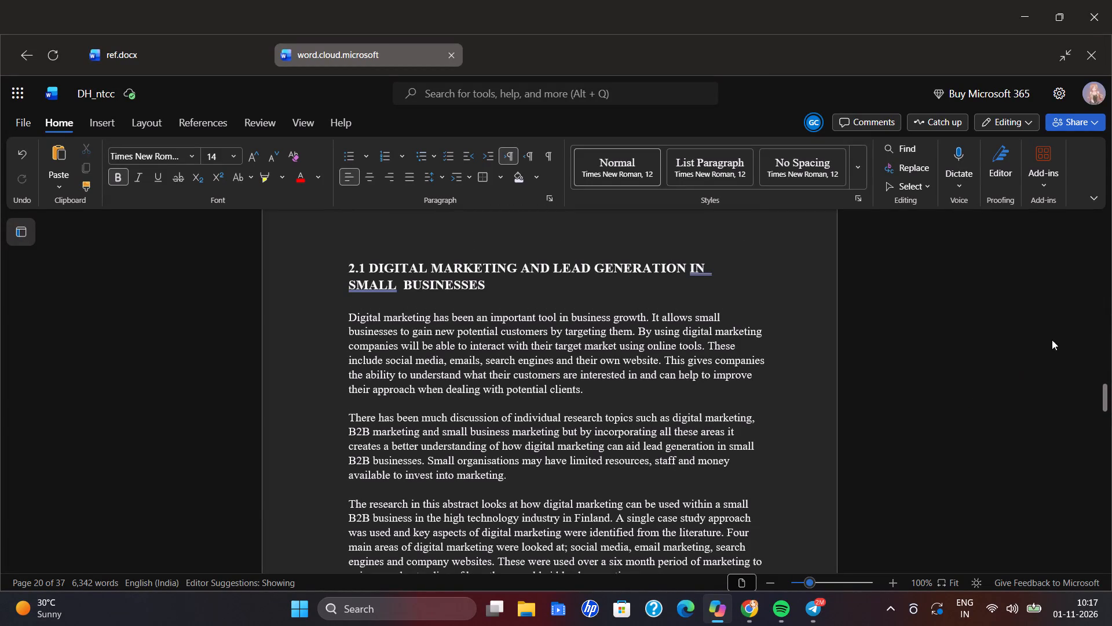
Look through the literature review from section 2.1 to the empty 2.4 heading and the Research Gaps Identified placeholders.
click(1102, 392)
drag(1102, 392, 1102, 401)
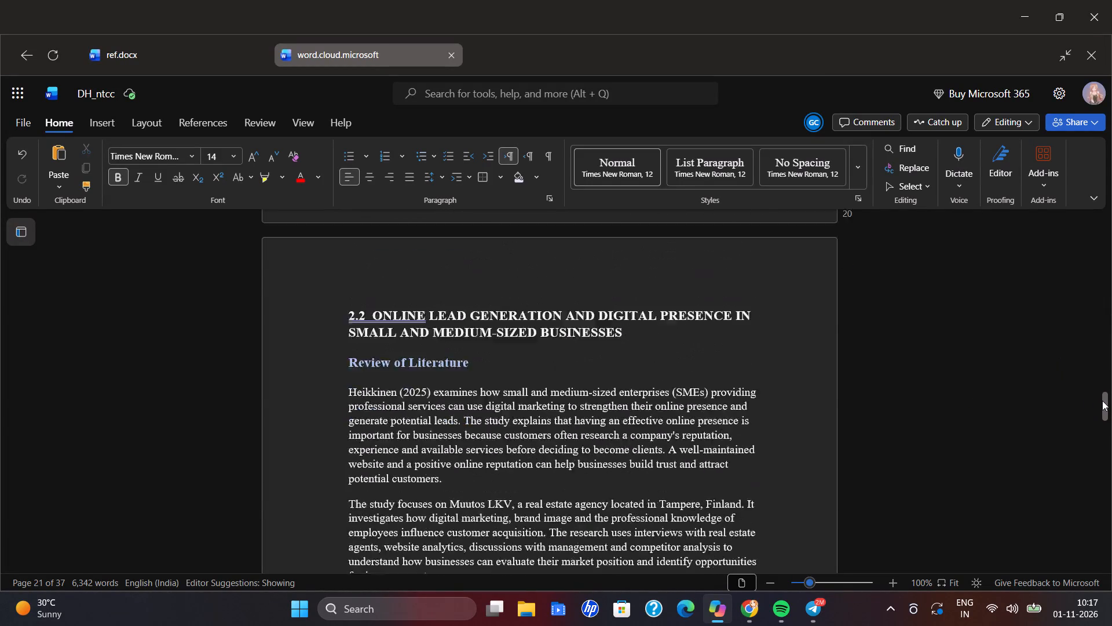
drag(1102, 401, 1103, 401)
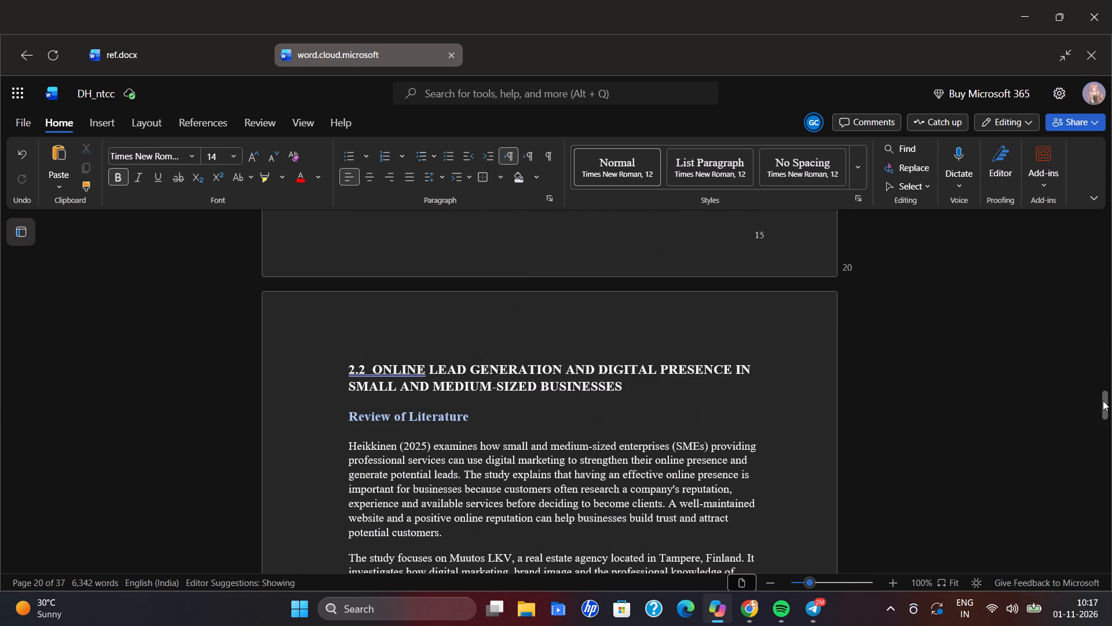
drag(1103, 401, 1103, 417)
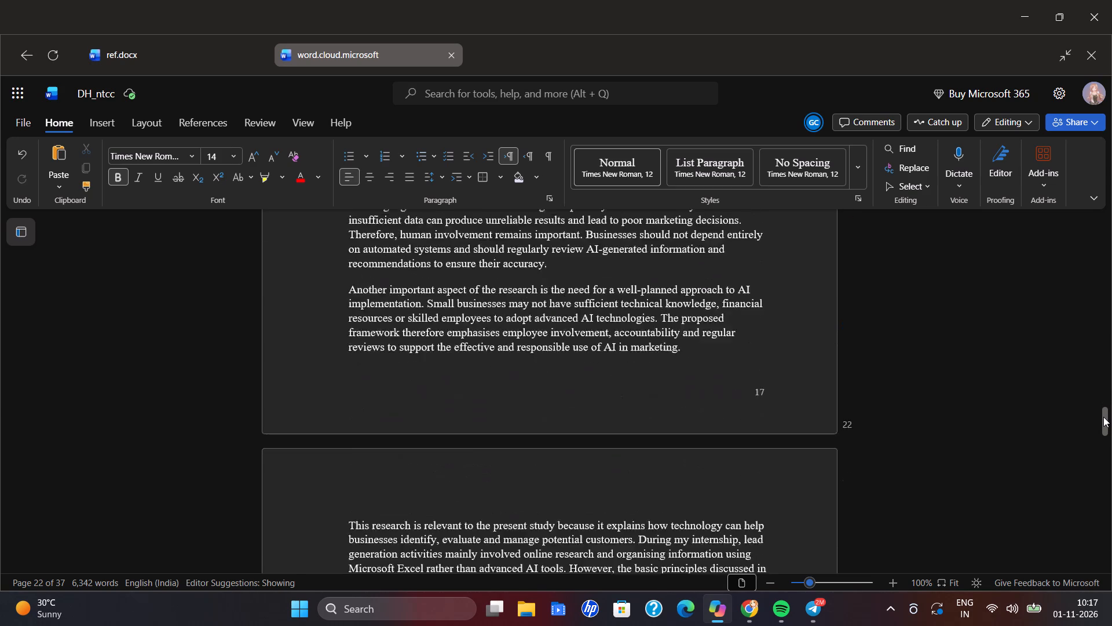
drag(1103, 417, 1103, 421)
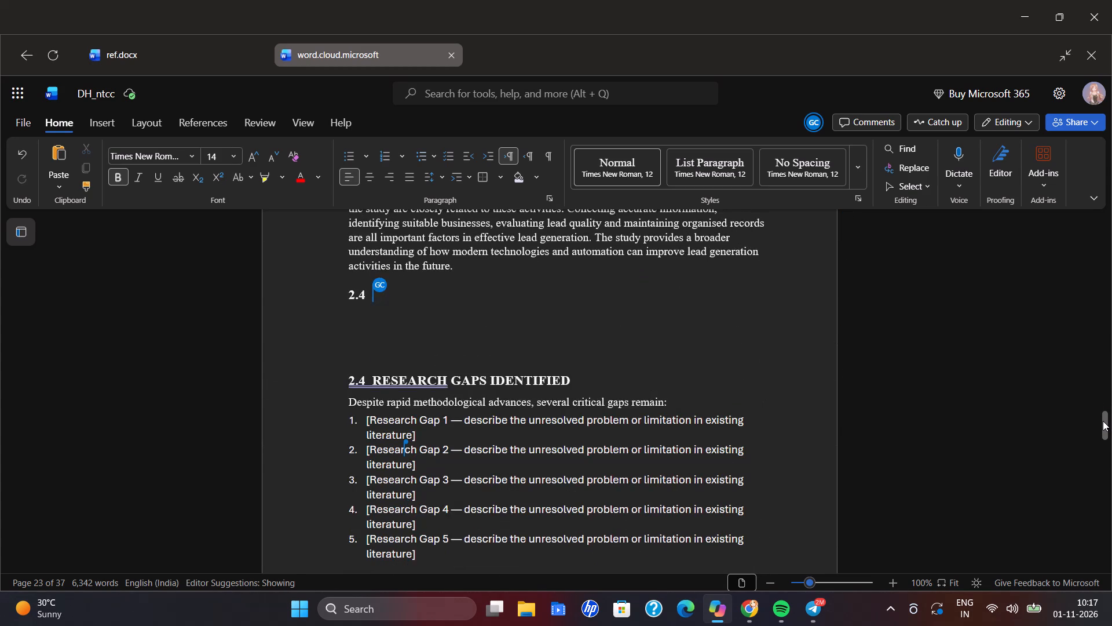
drag(1103, 421, 1103, 417)
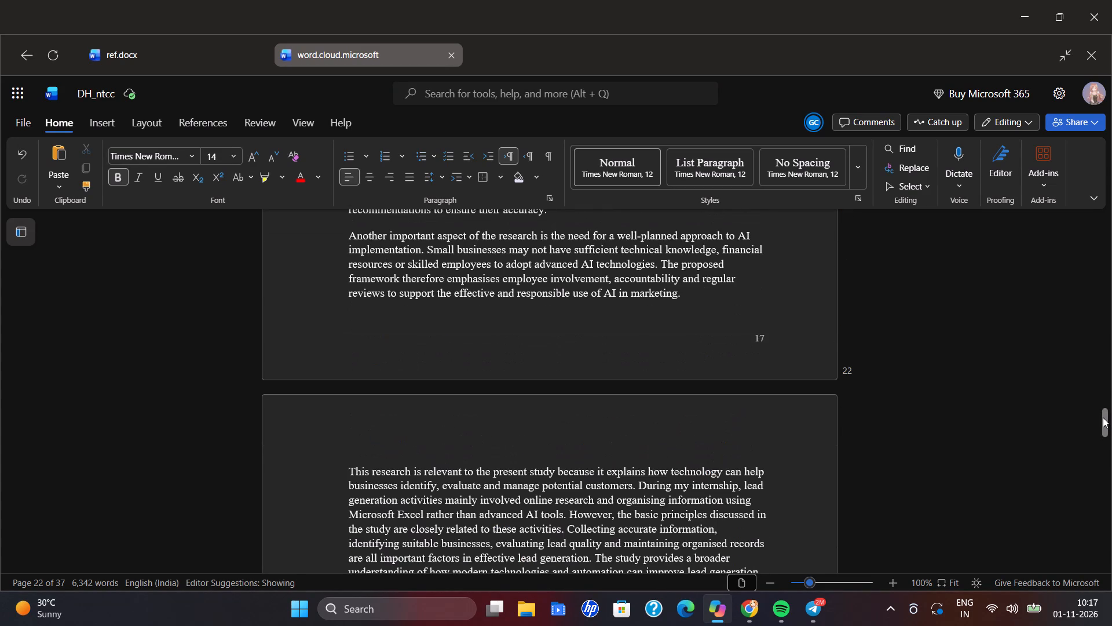
click(1103, 417)
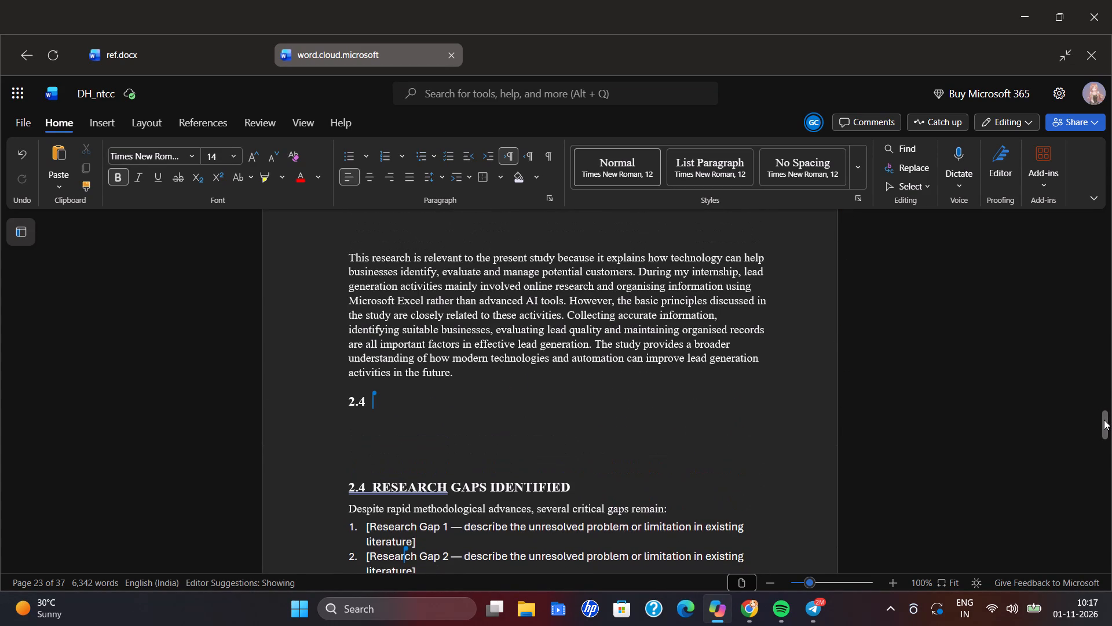
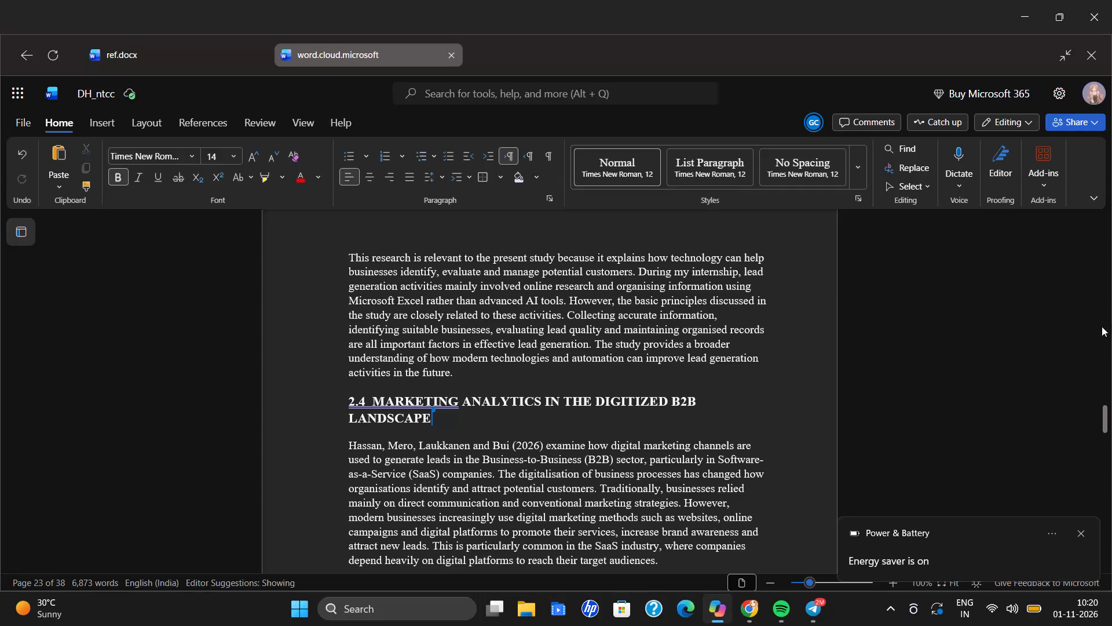
Review section 2.4 on marketing analytics in the B2B landscape and the Research Gaps Identified placeholders that follow it.
click(1106, 411)
drag(1106, 411, 1111, 424)
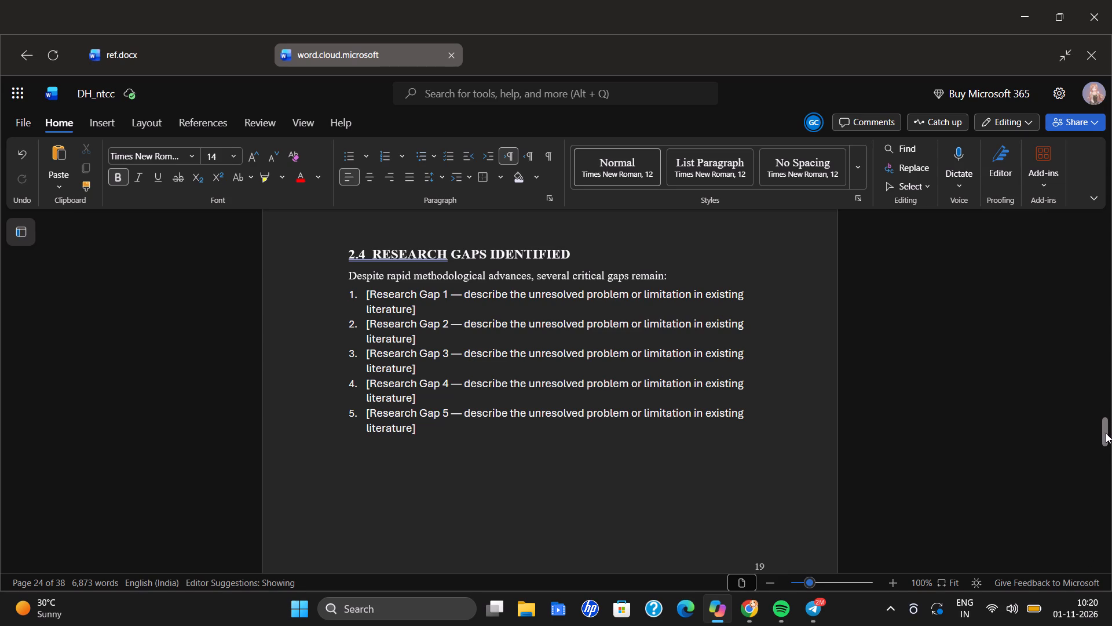
drag(1106, 433, 1098, 426)
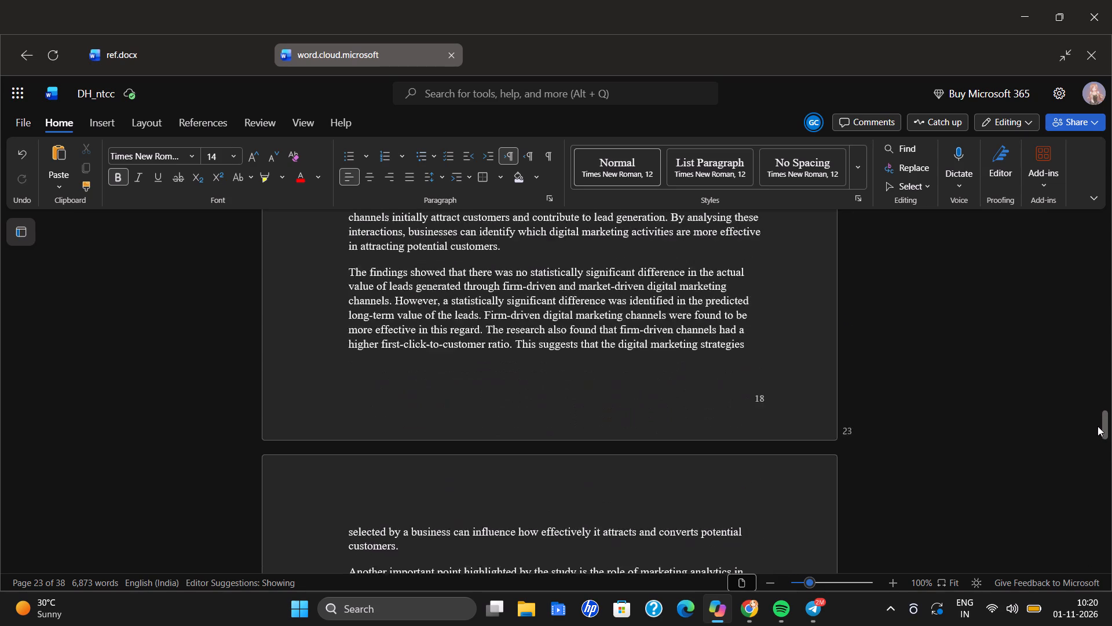
drag(1098, 426, 1093, 423)
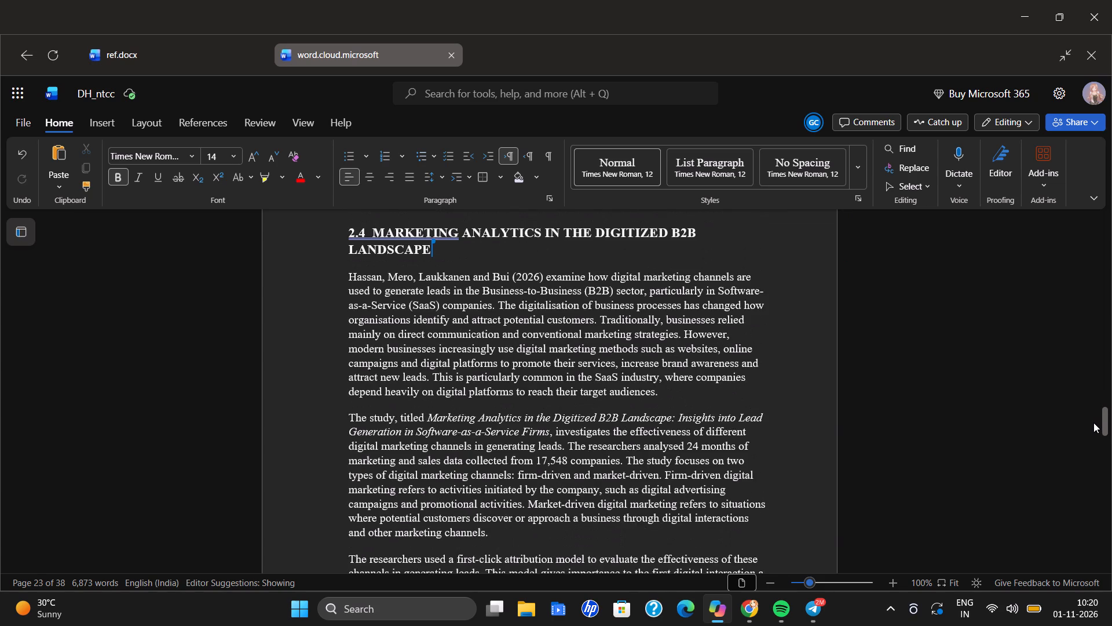
drag(1093, 423, 1096, 429)
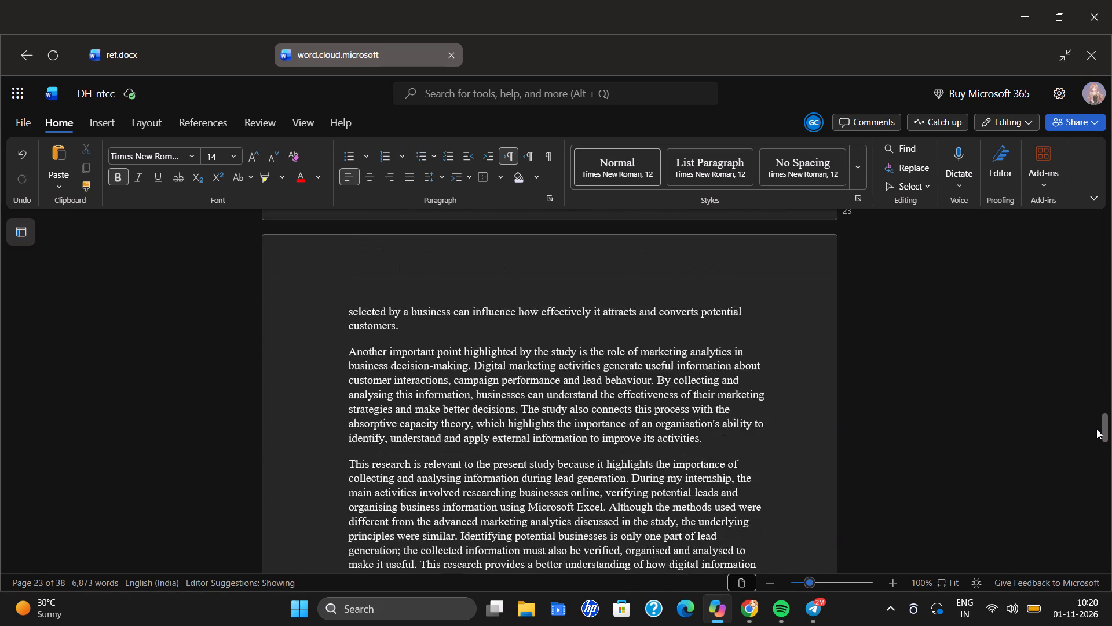
drag(1096, 429, 1095, 432)
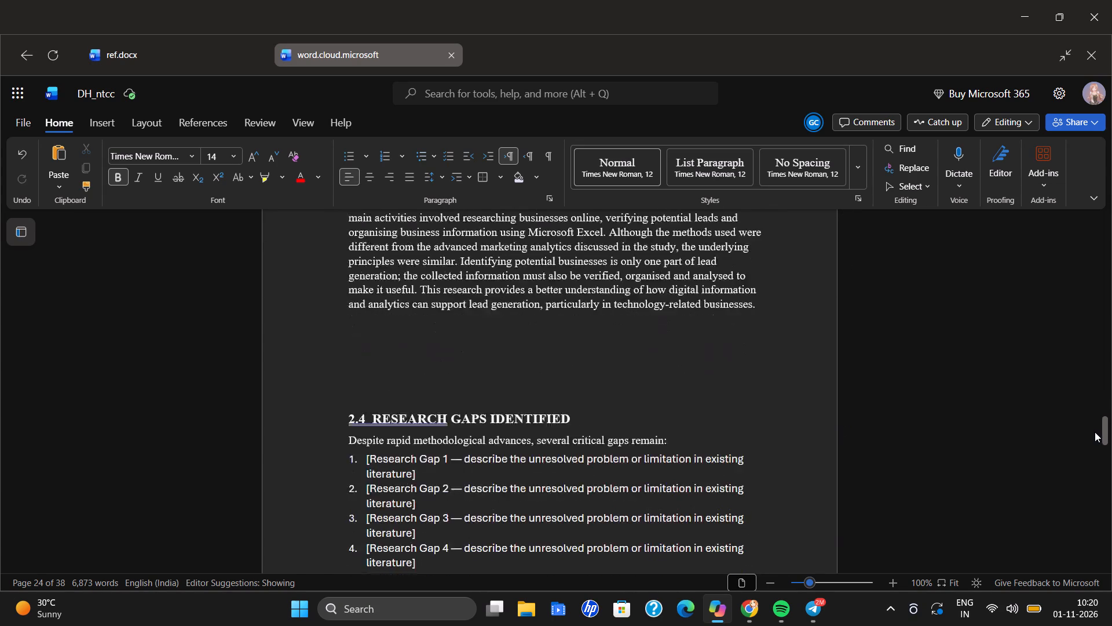
drag(1095, 432, 1092, 436)
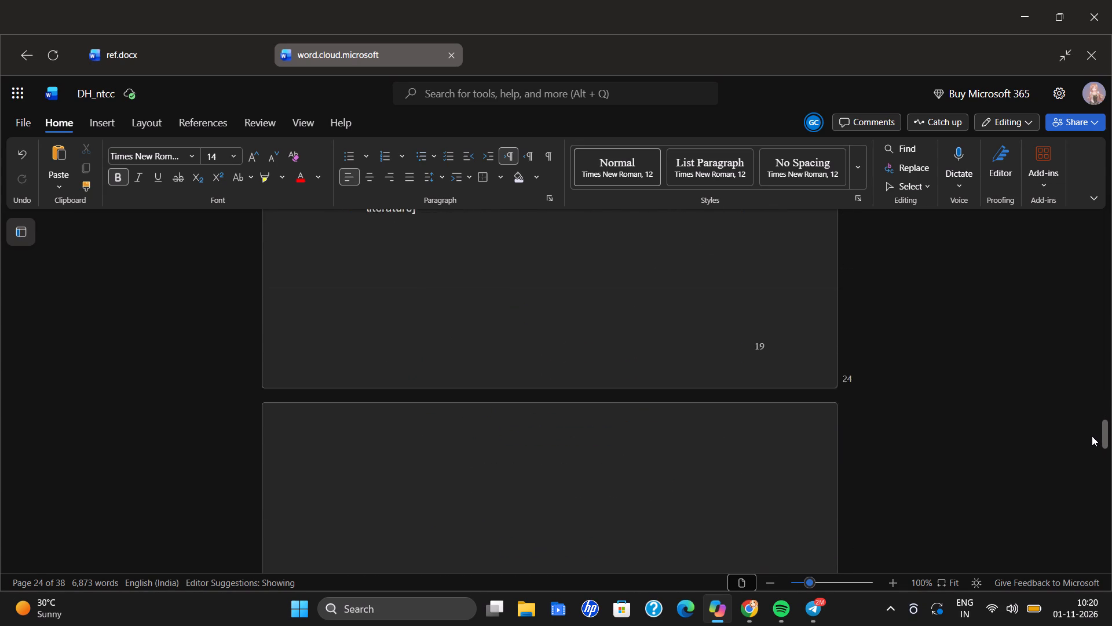
drag(1092, 436, 1091, 429)
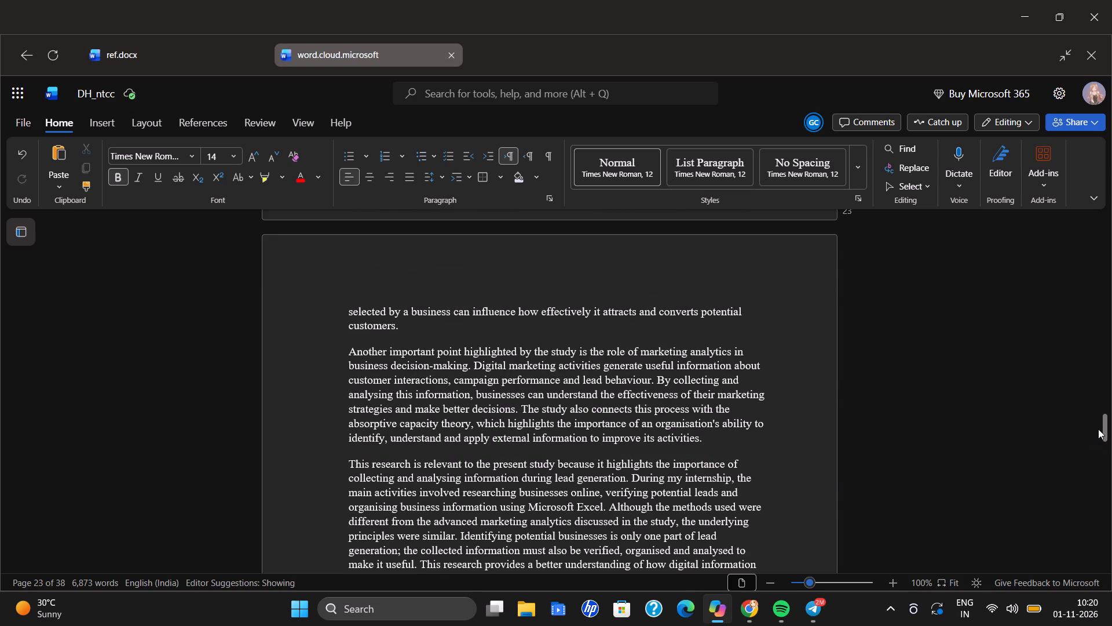
Look through the chapter 3 template placeholders, from 3.1 Data Collection to 3.4 Training and Validation.
click(1104, 430)
drag(1104, 430, 1107, 447)
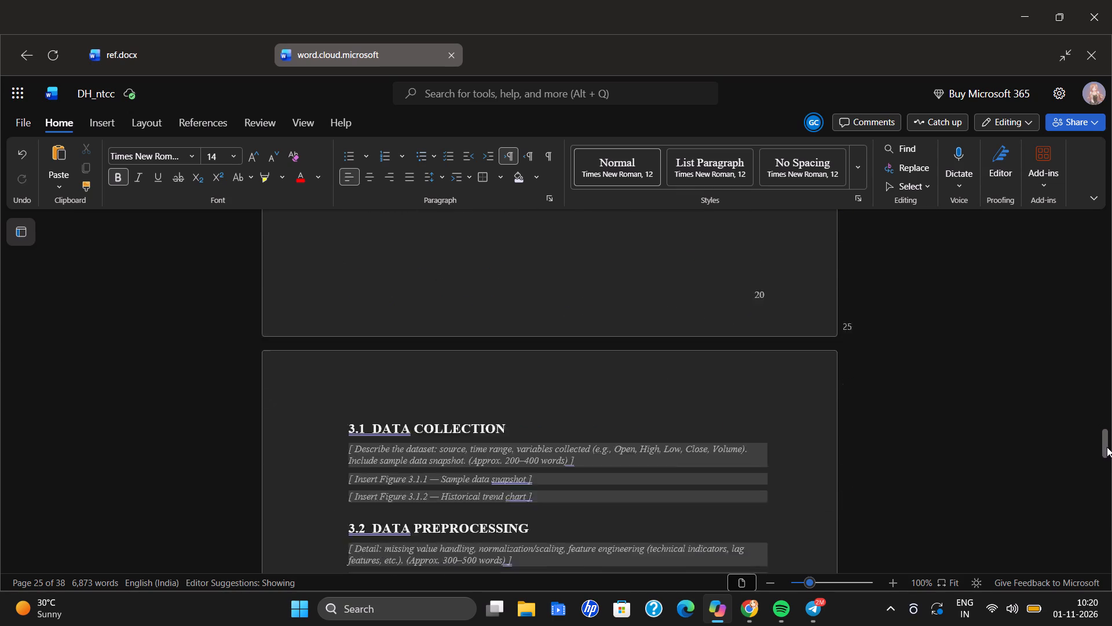
drag(1107, 447, 1108, 458)
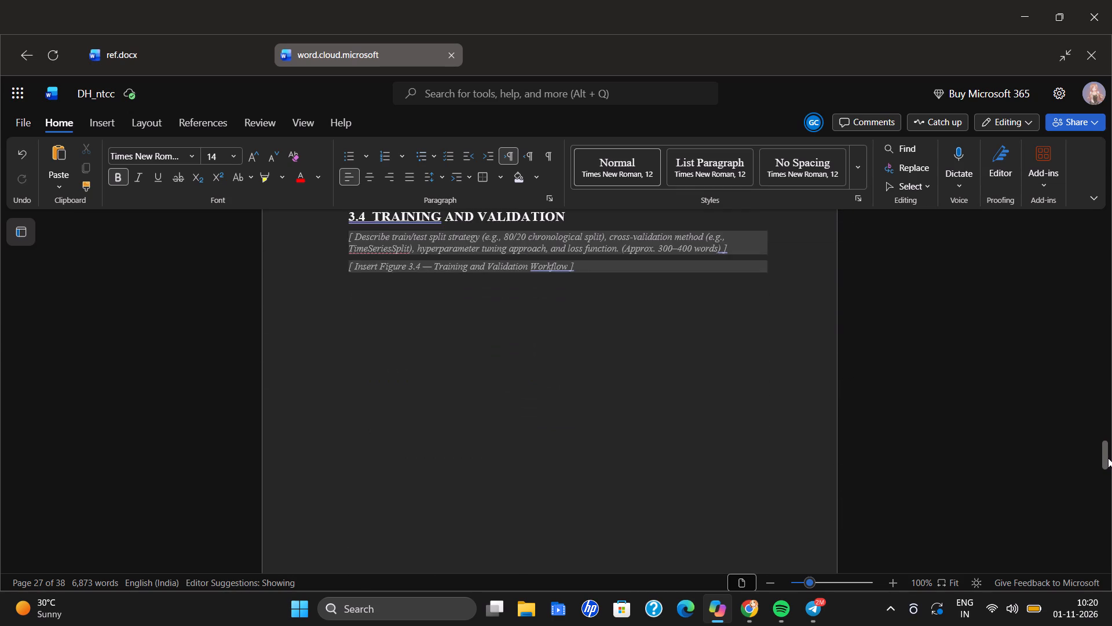
drag(1108, 458, 1107, 455)
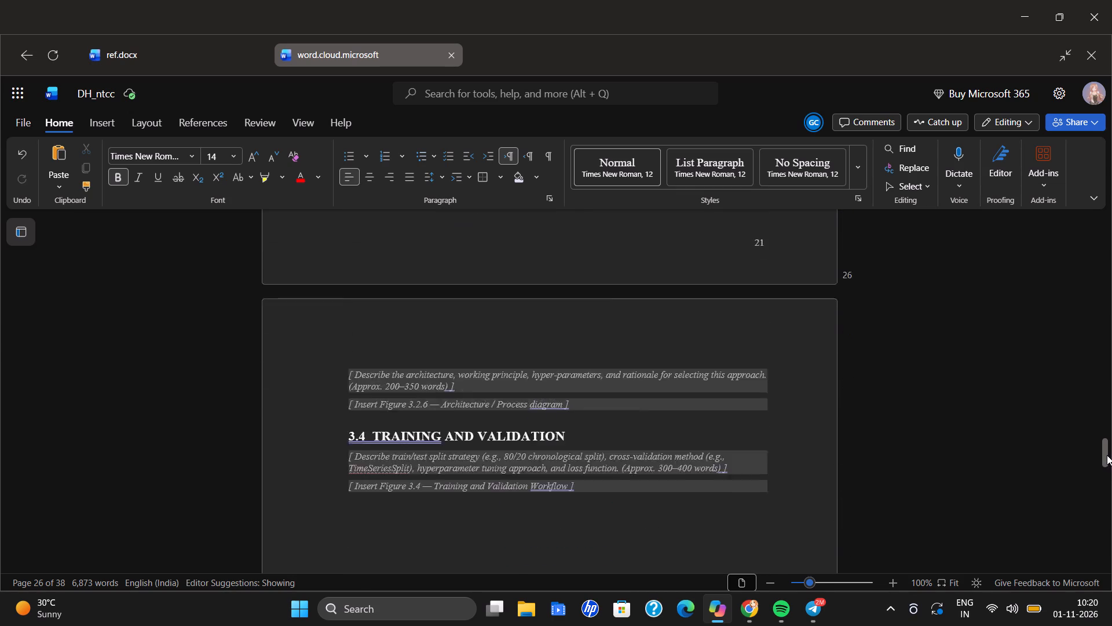
drag(1107, 455, 1107, 453)
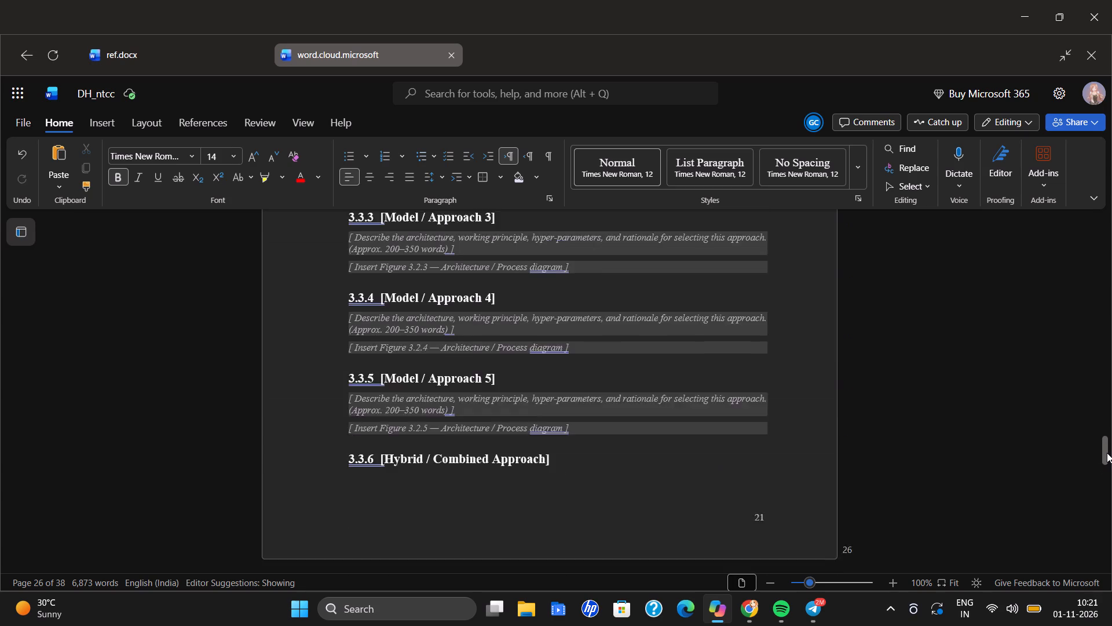
drag(1107, 453, 1102, 446)
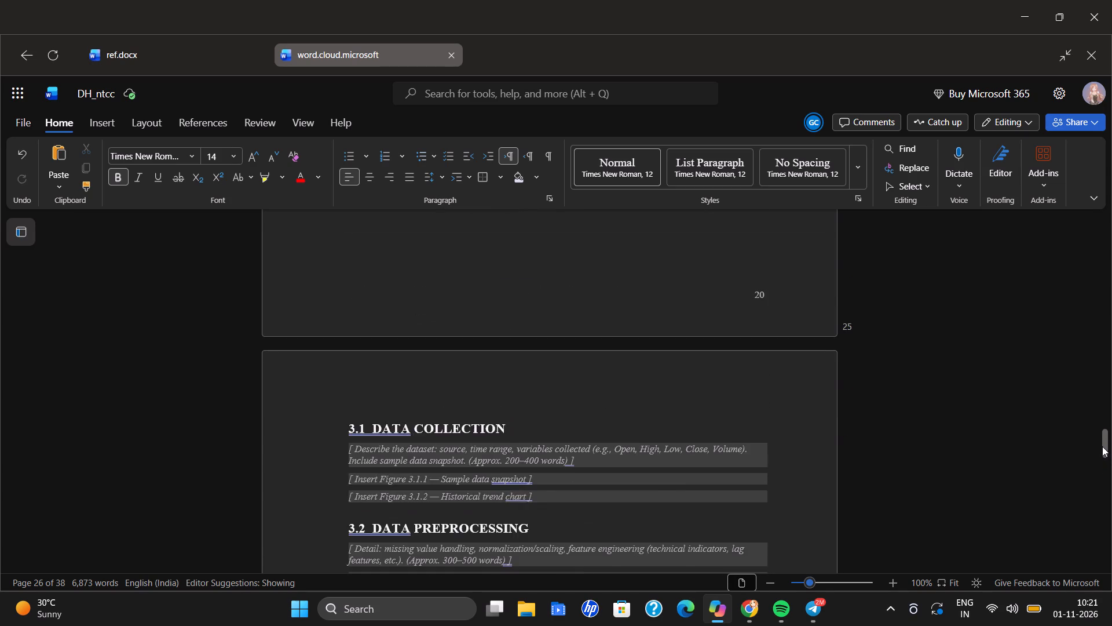
drag(1102, 446, 1102, 448)
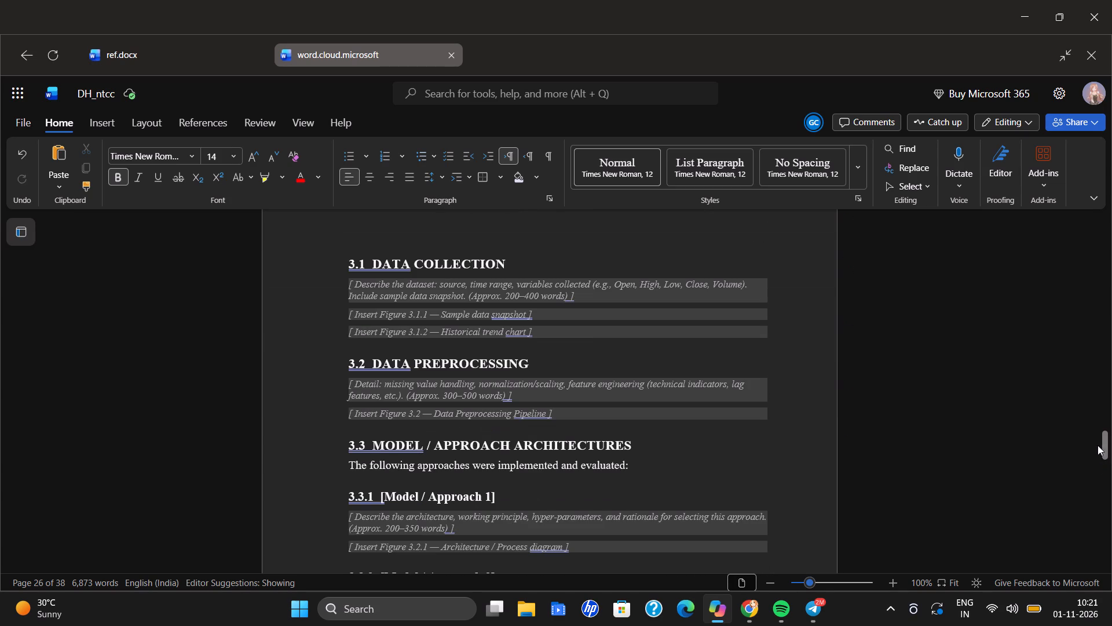
Look through the report from the literature review in section 2.3 to the model placeholders in section 3.3 and back to section 2.4.
double_click(1108, 440)
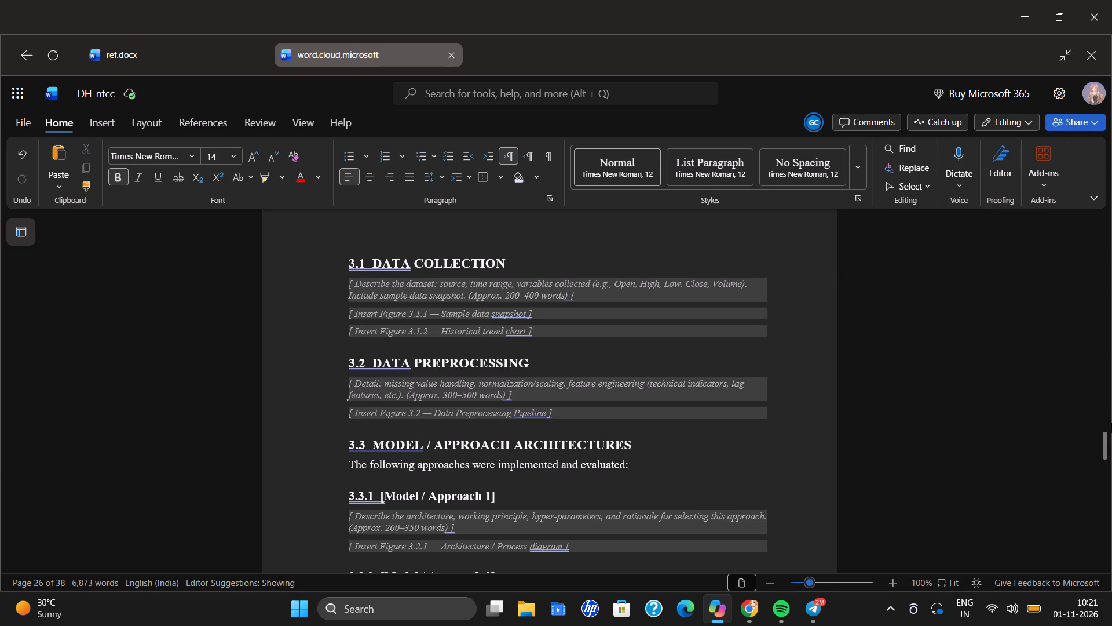
double_click(1107, 446)
drag(1107, 446, 1106, 445)
drag(1106, 445, 1102, 434)
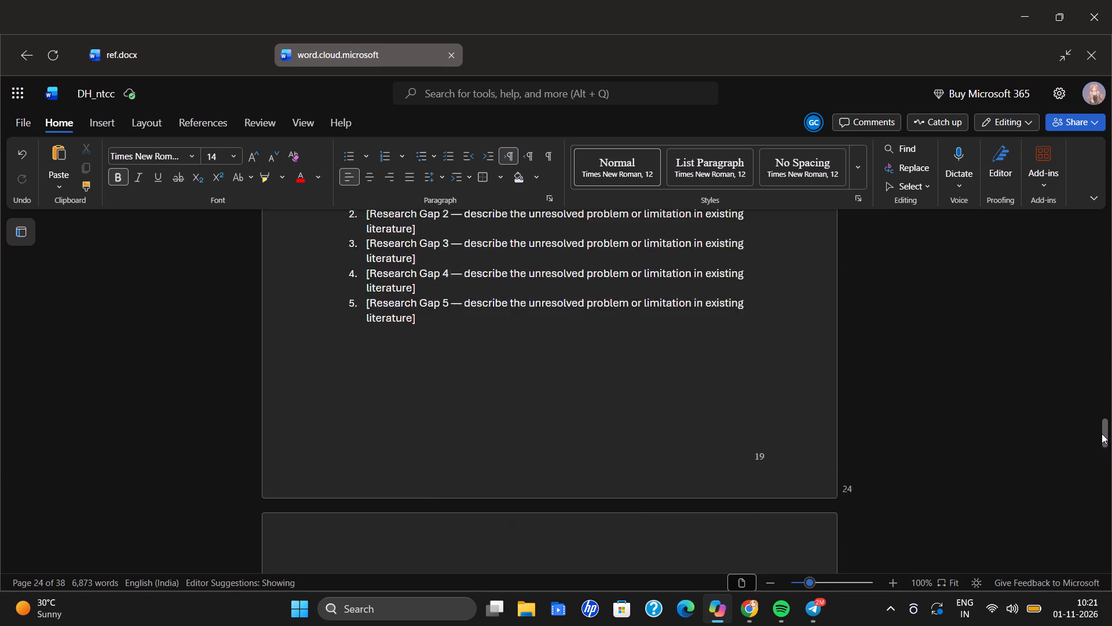
drag(1102, 434, 1092, 406)
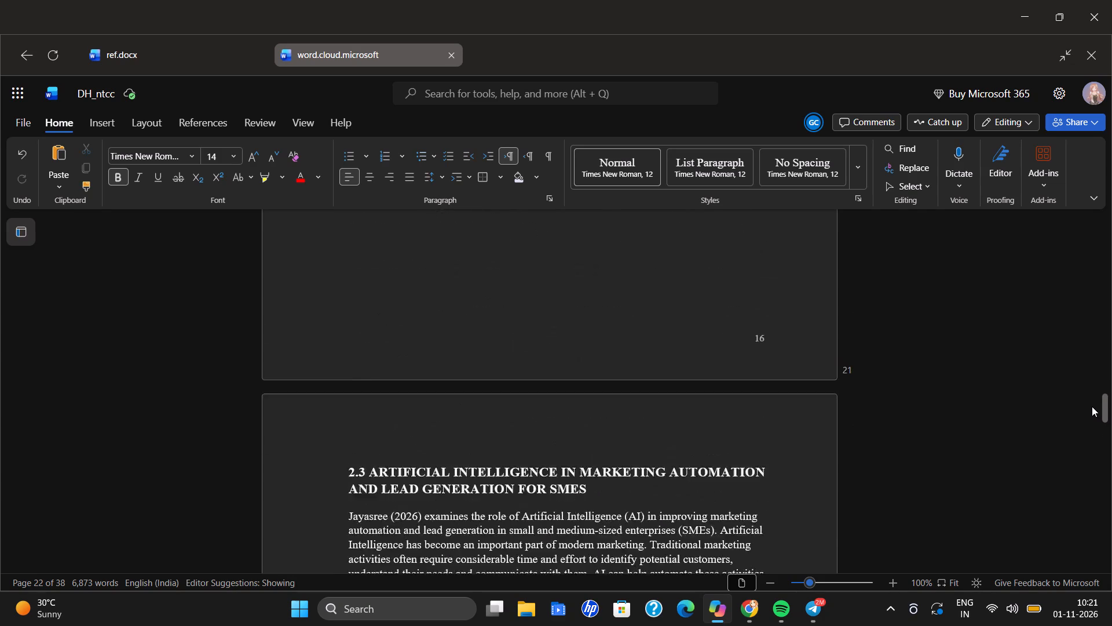
drag(1092, 406, 1100, 423)
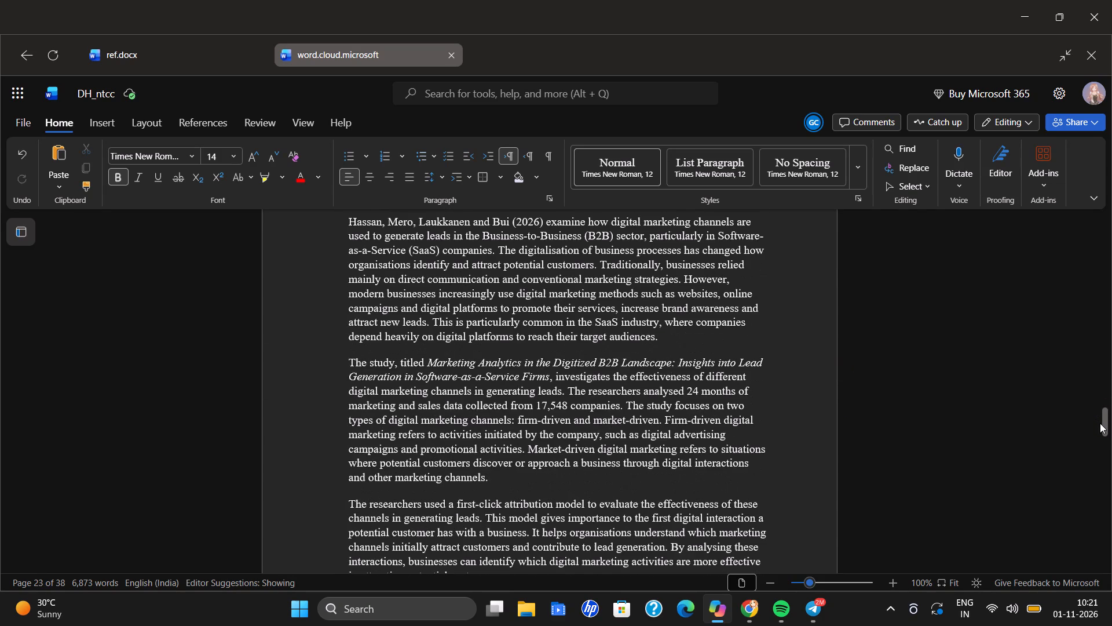
drag(1100, 423, 1100, 450)
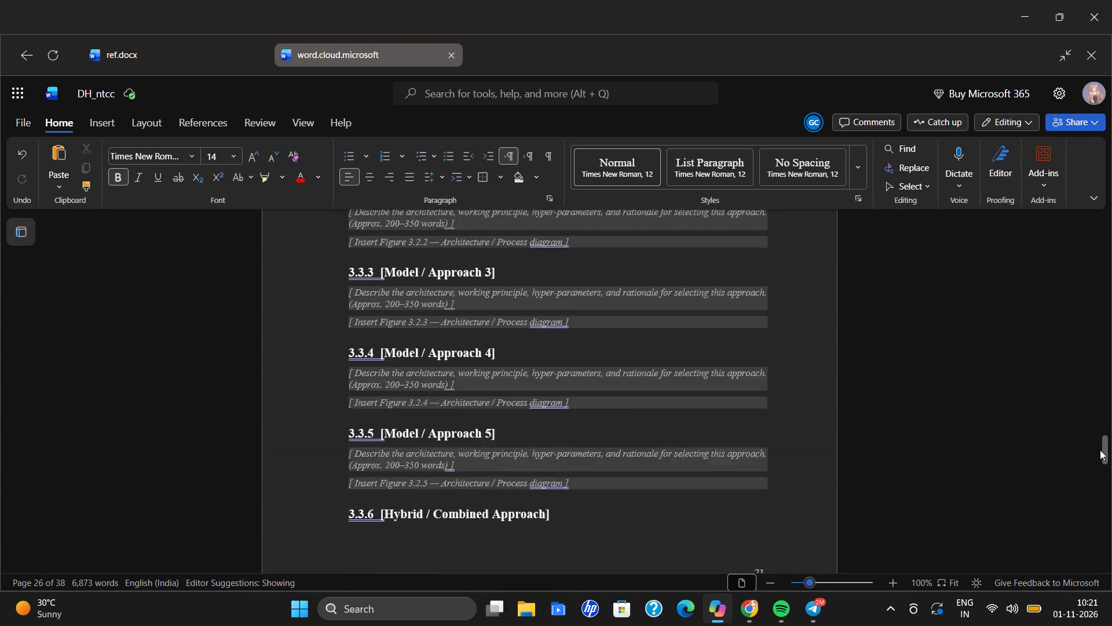
drag(1100, 450, 1092, 436)
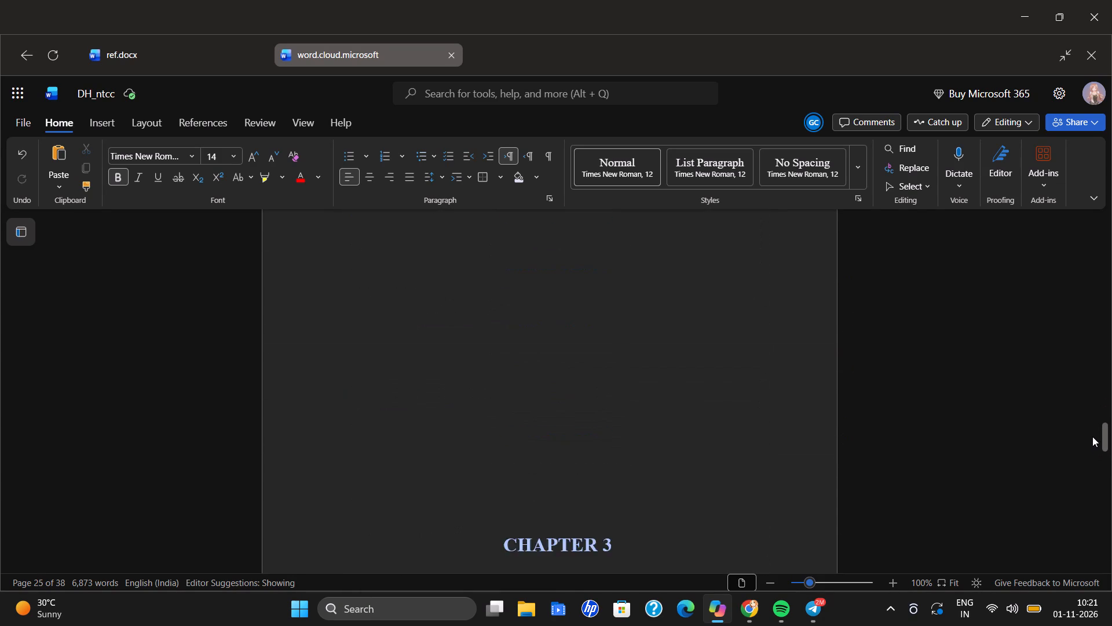